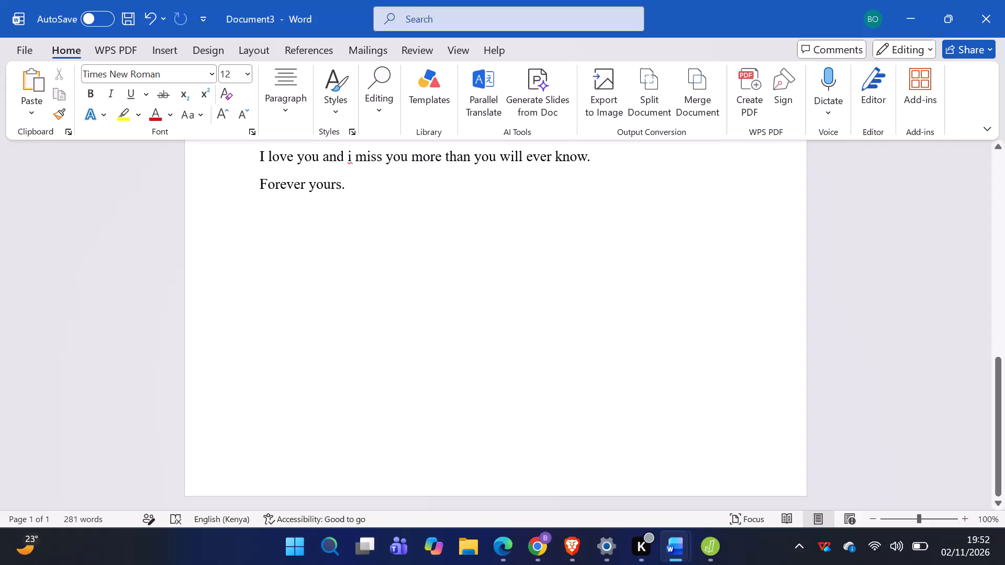
pyautogui.click(529, 553)
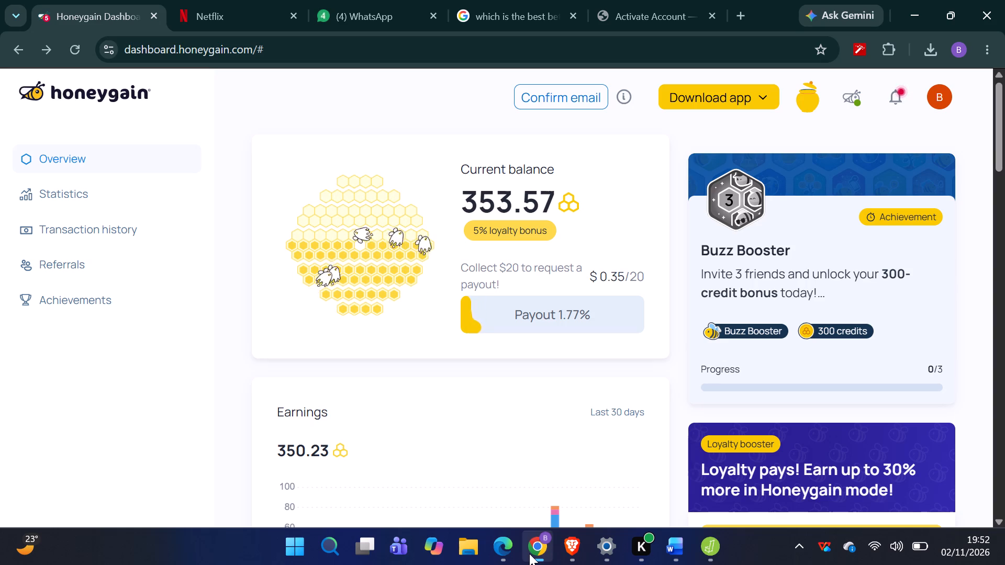
pyautogui.click(744, 11)
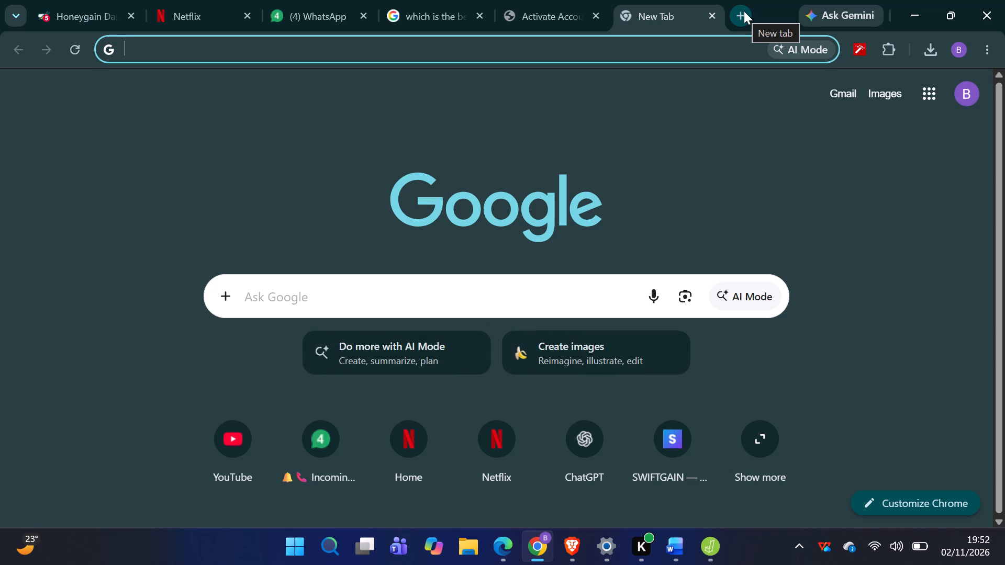
pyautogui.write('www')
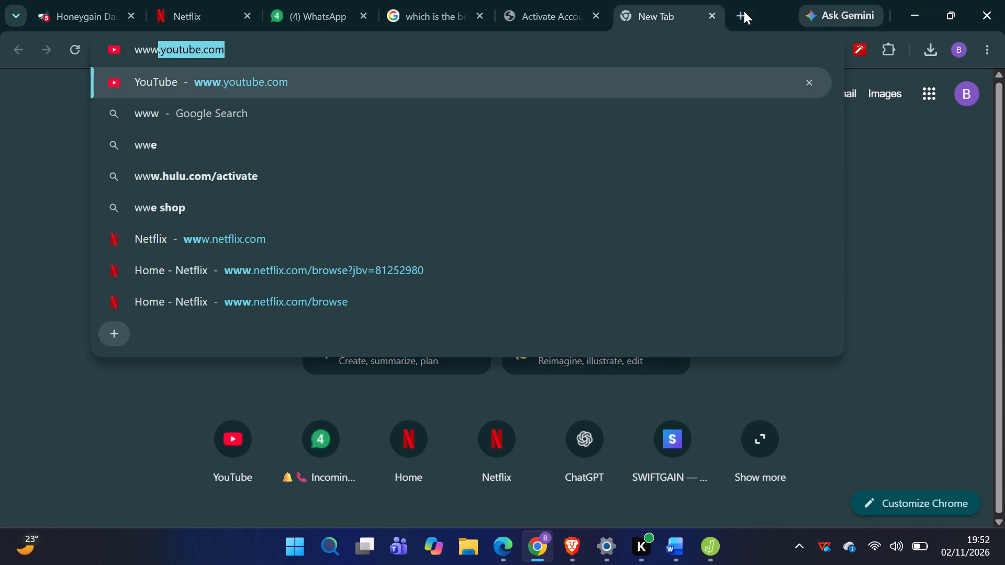
pyautogui.write('.ca')
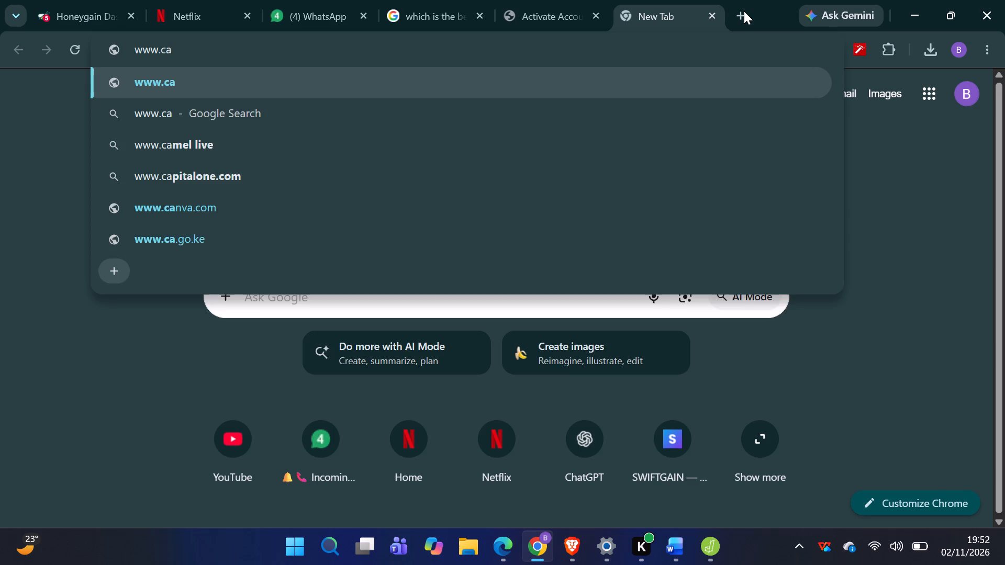
pyautogui.write('nc')
pyautogui.press('BackSpace')
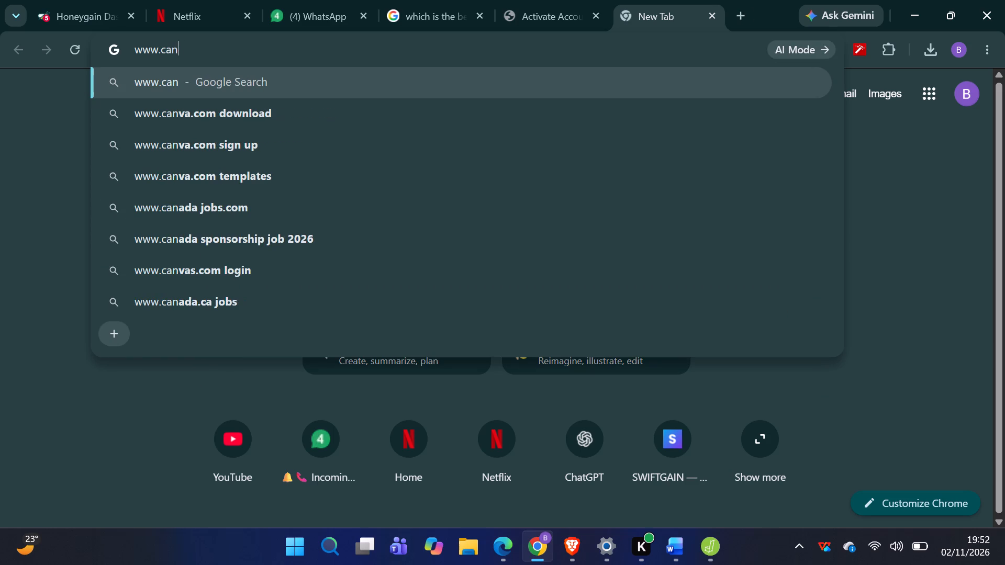
pyautogui.press('v')
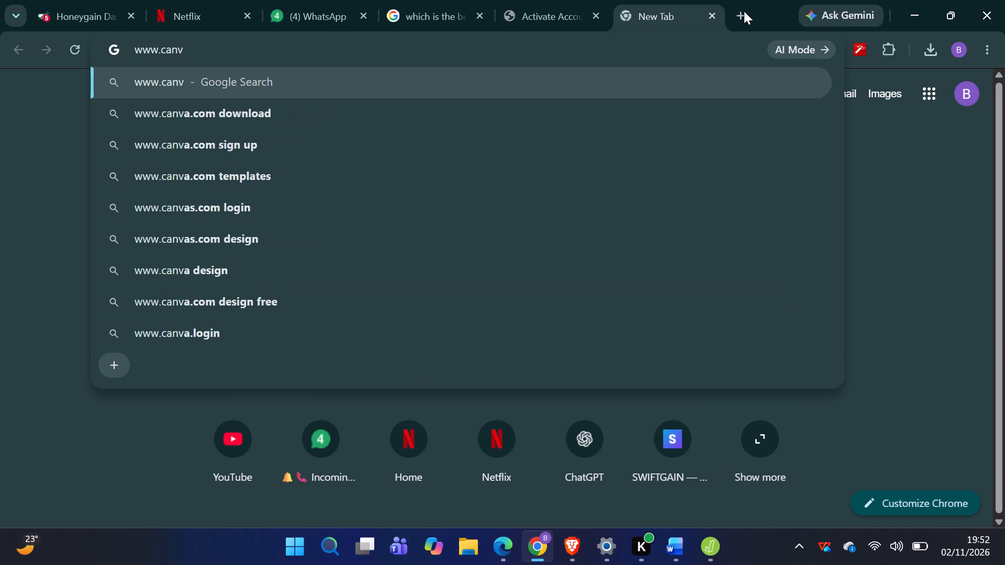
pyautogui.press('a')
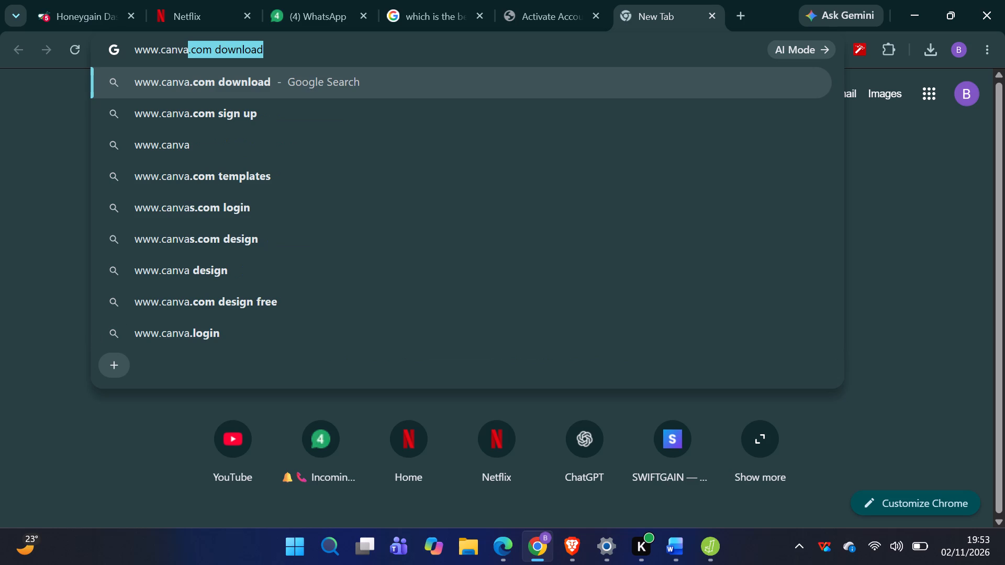
pyautogui.write('.com')
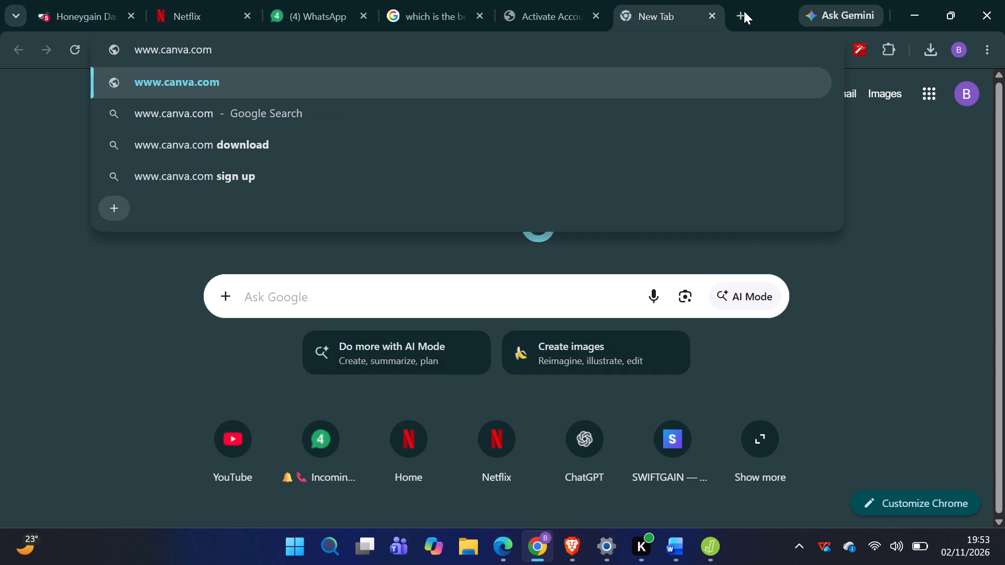
pyautogui.press('Return')
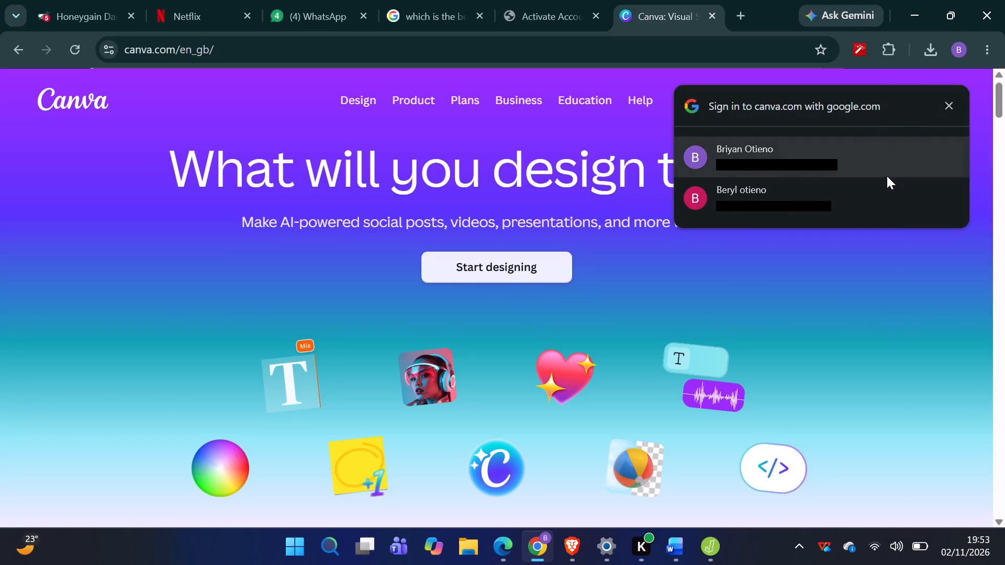
# Sign in to Canva with an offered Google account.
pyautogui.click(885, 160)
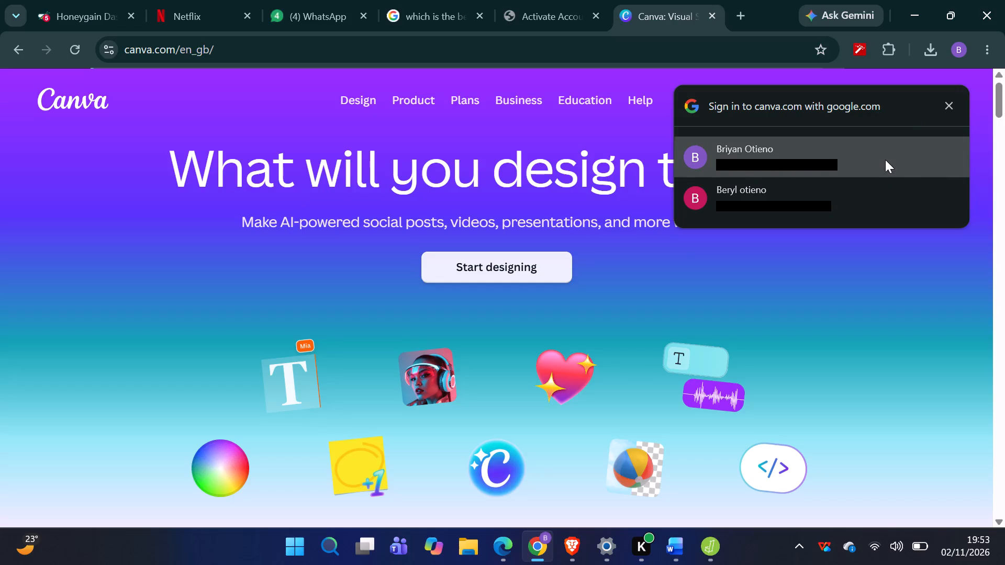
pyautogui.click(826, 200)
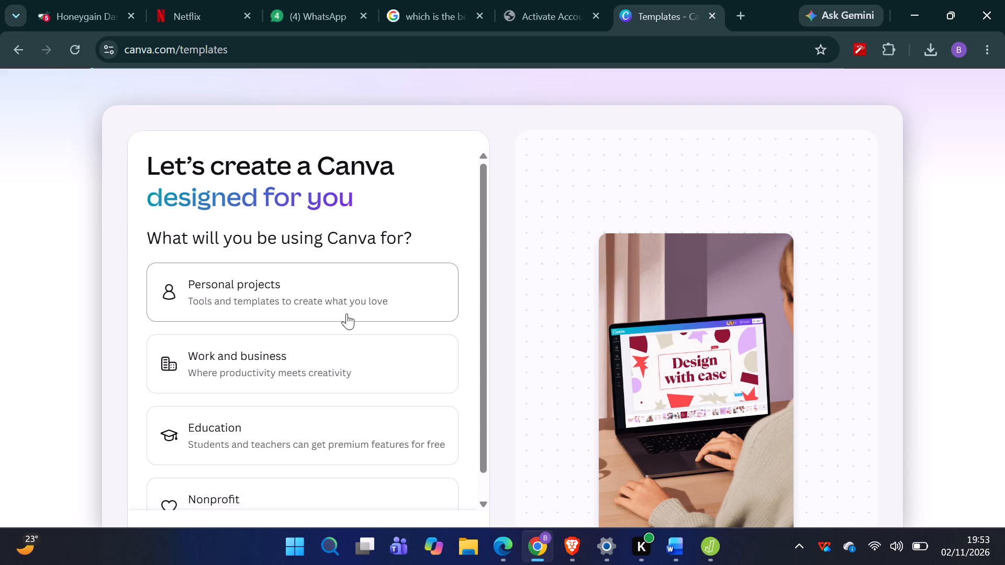
# Complete the Canva onboarding by choosing Personal projects and accepting the AI notice with its content-sharing setting left on.
pyautogui.scroll(-3, 347, 313)
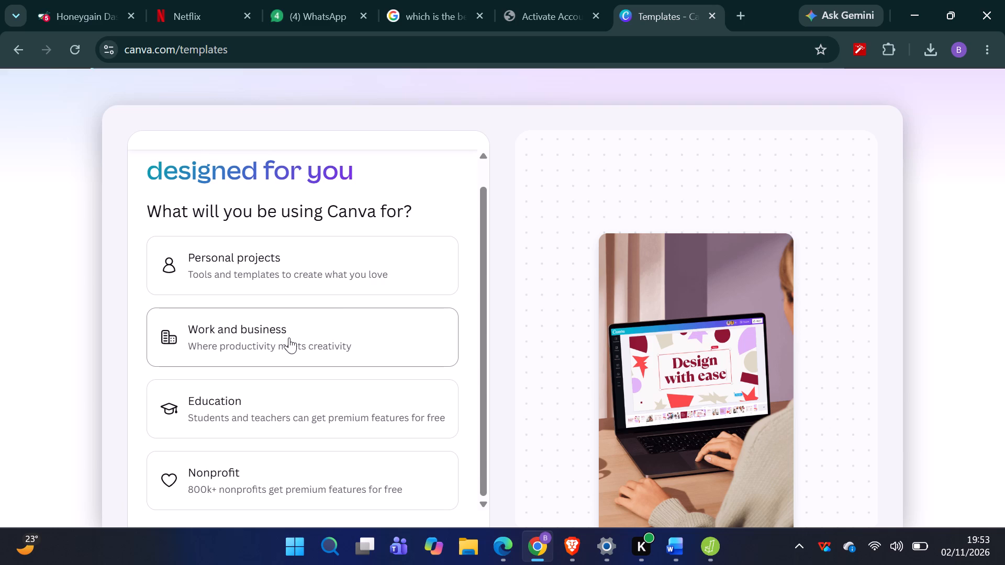
pyautogui.click(298, 254)
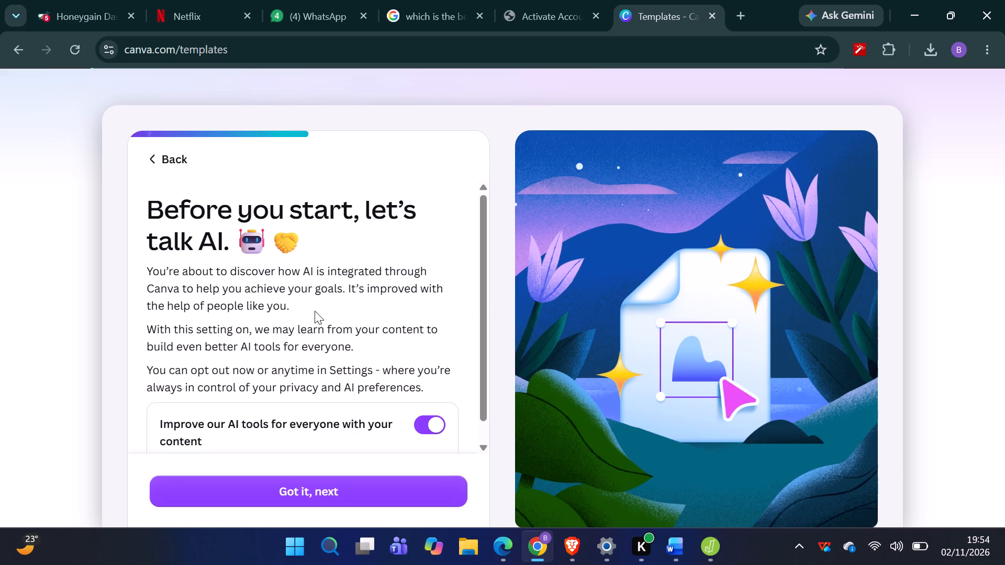
pyautogui.click(318, 492)
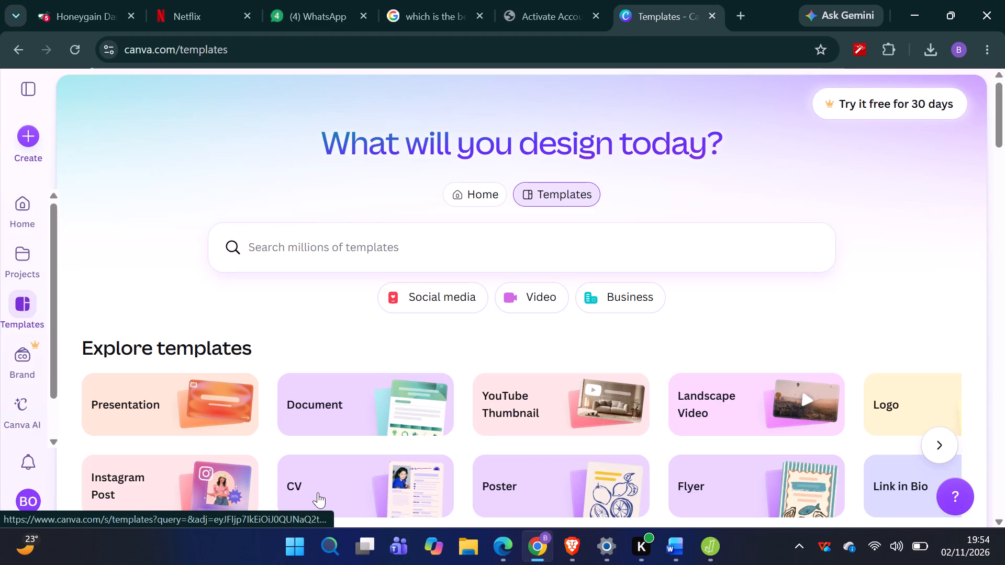
# Search the Canva templates for flyer.
pyautogui.scroll(-1, 492, 386)
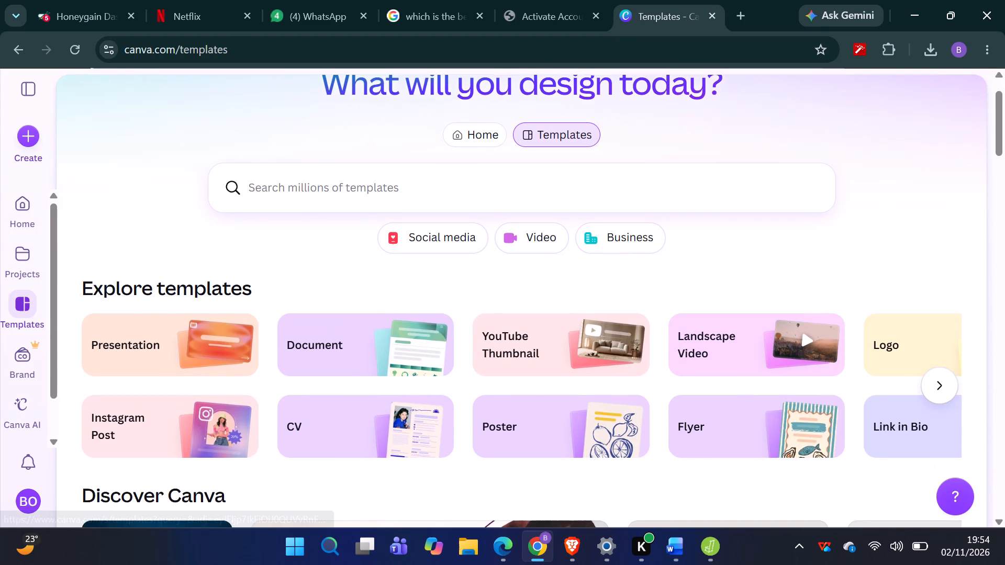
pyautogui.click(325, 186)
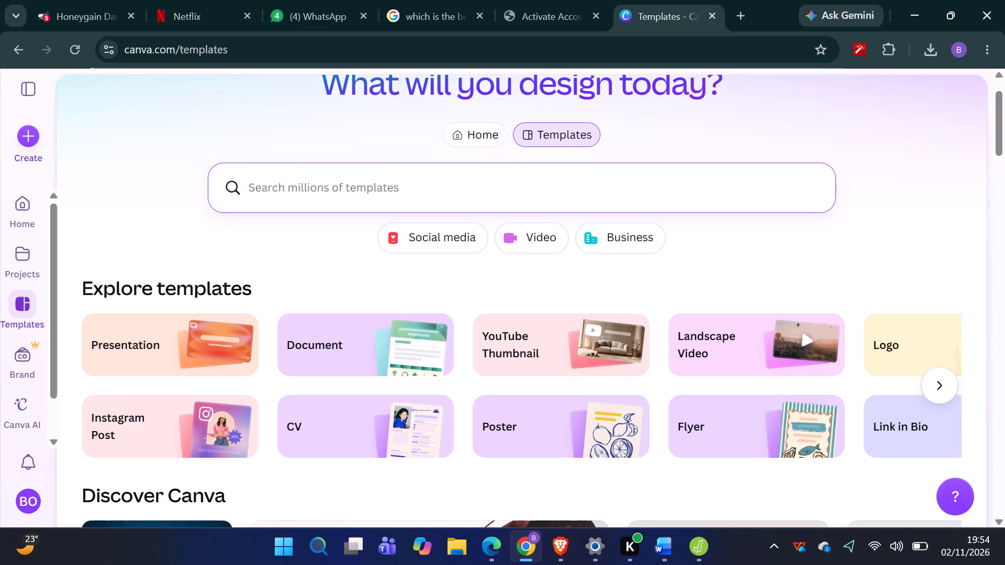
pyautogui.write('fl')
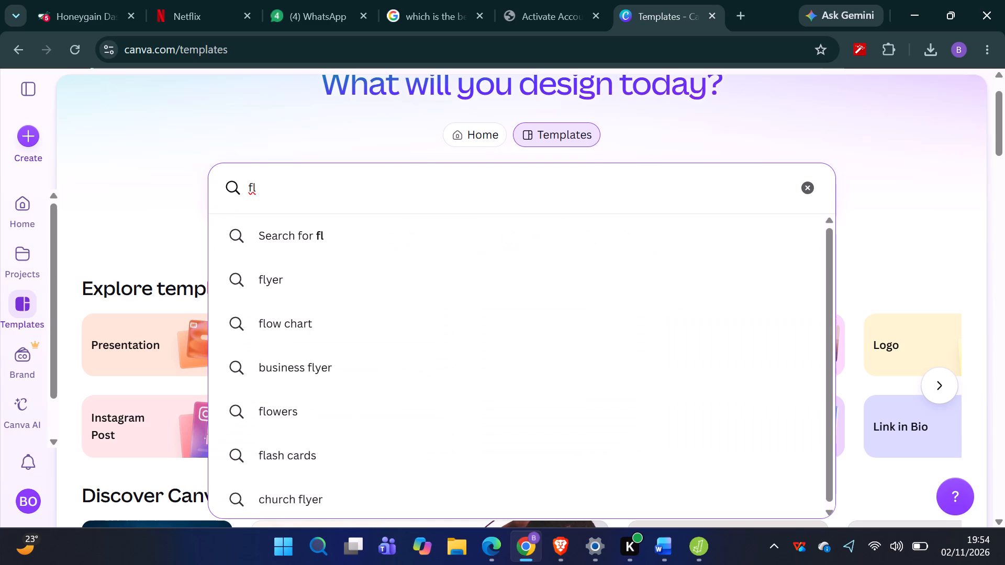
pyautogui.click(280, 282)
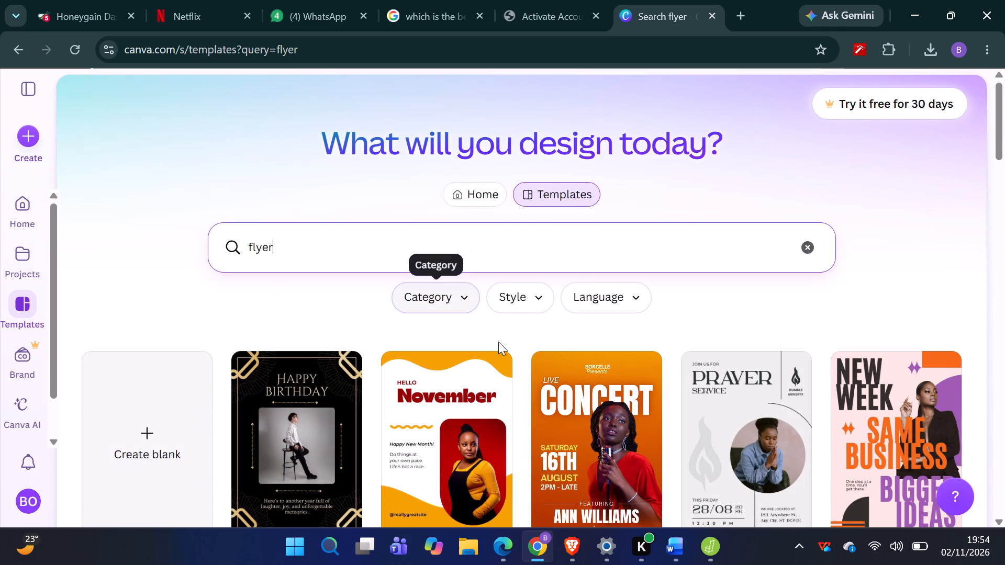
# Browse the flyer templates to examine the available designs.
pyautogui.scroll(-1, 576, 354)
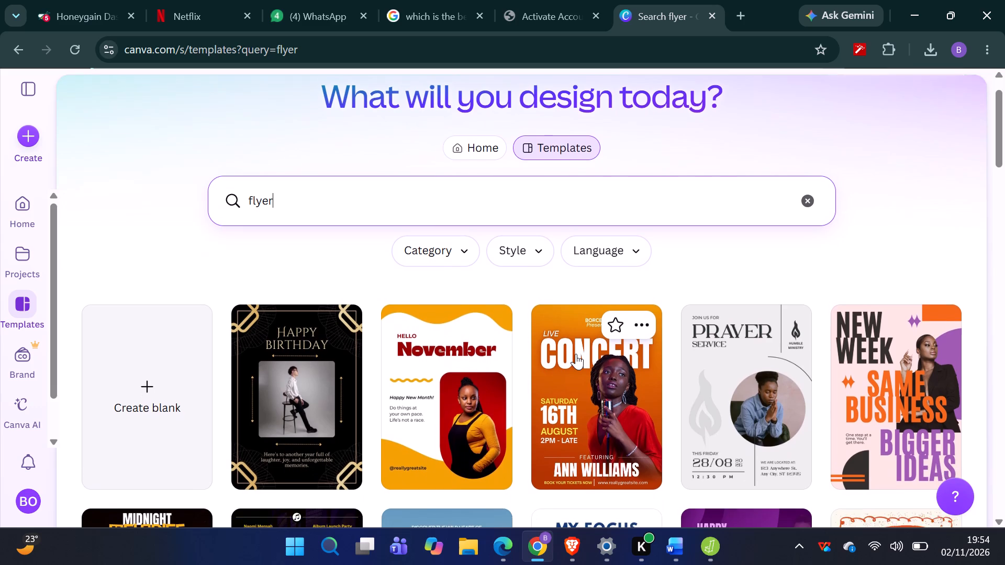
pyautogui.scroll(-2, 576, 354)
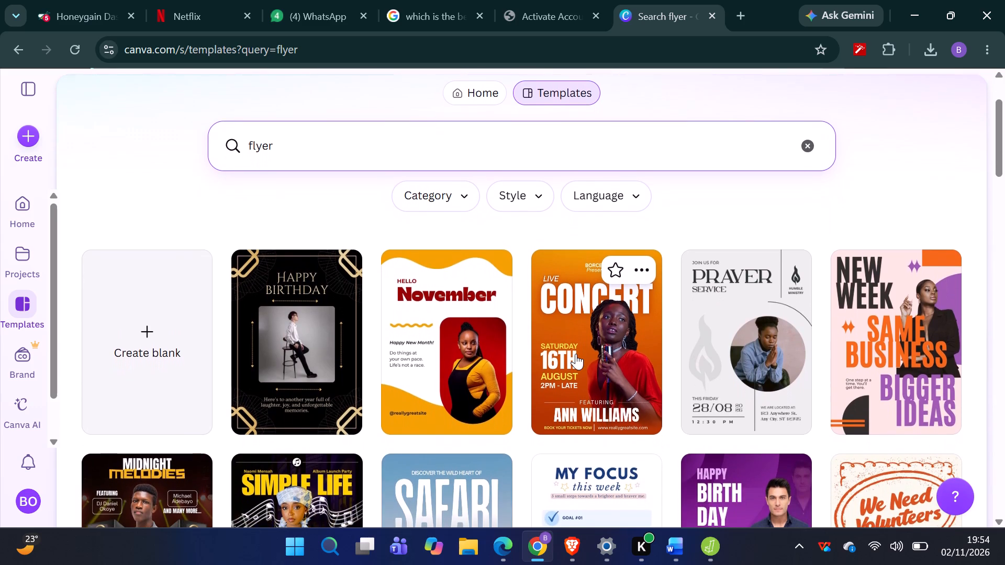
pyautogui.scroll(-2, 576, 354)
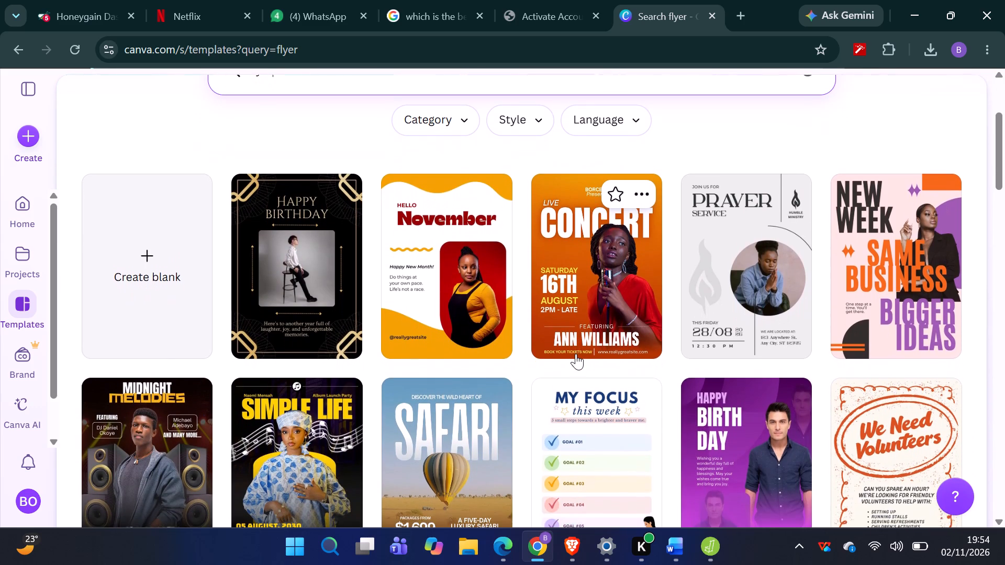
pyautogui.scroll(-1, 576, 354)
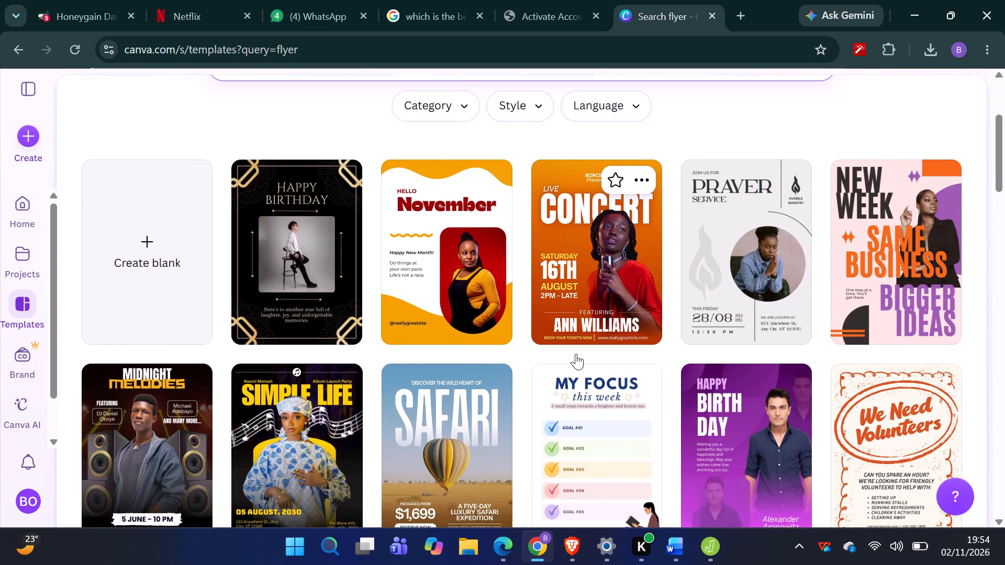
pyautogui.scroll(-2, 576, 354)
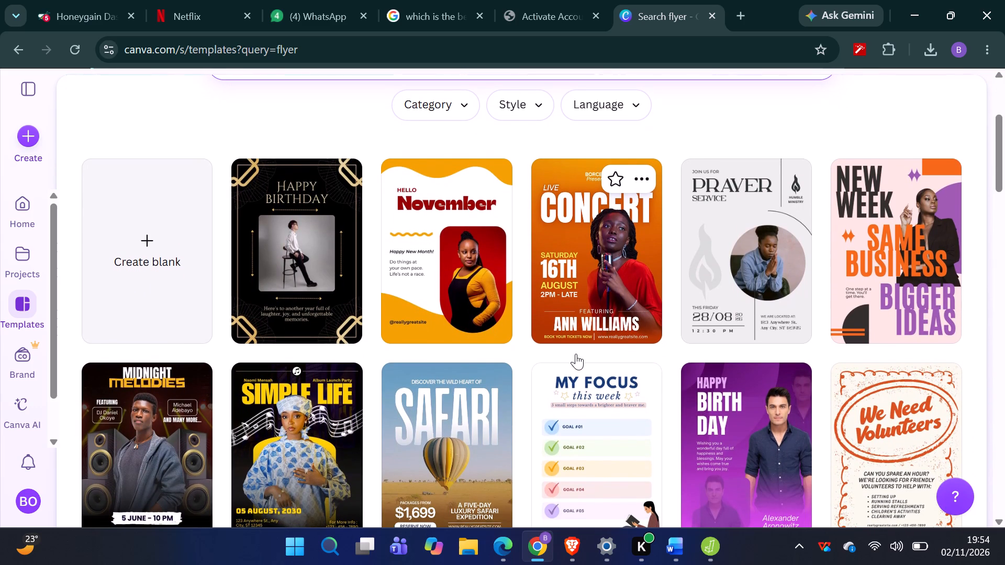
pyautogui.scroll(-1, 576, 354)
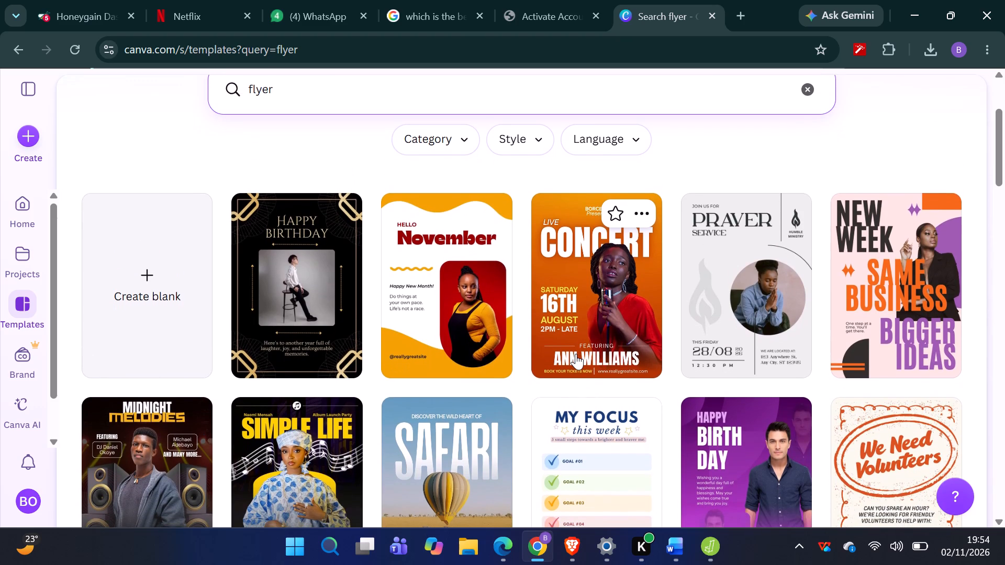
pyautogui.scroll(-1, 576, 354)
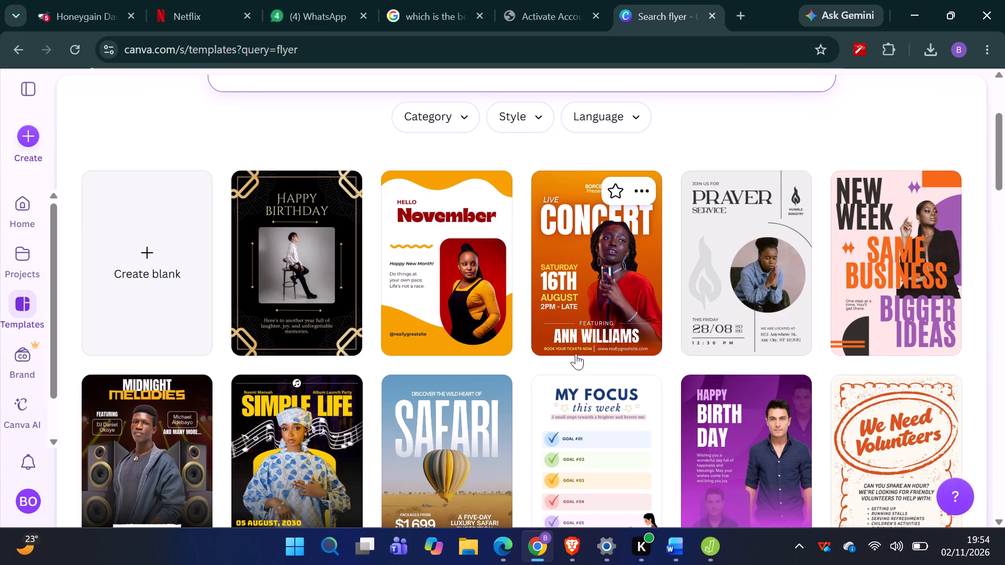
# Create a blank A4 flyer design instead of using a template.
pyautogui.click(174, 301)
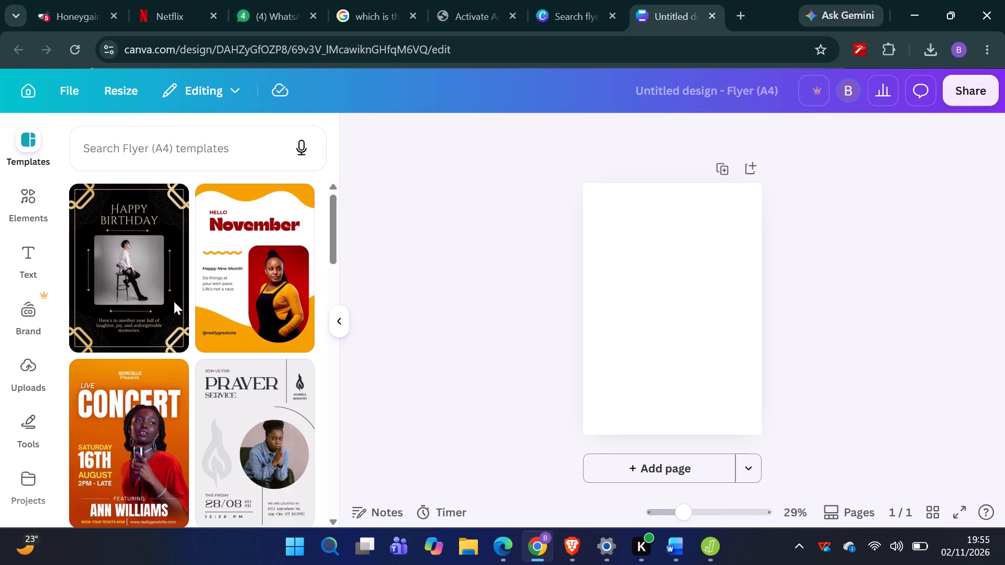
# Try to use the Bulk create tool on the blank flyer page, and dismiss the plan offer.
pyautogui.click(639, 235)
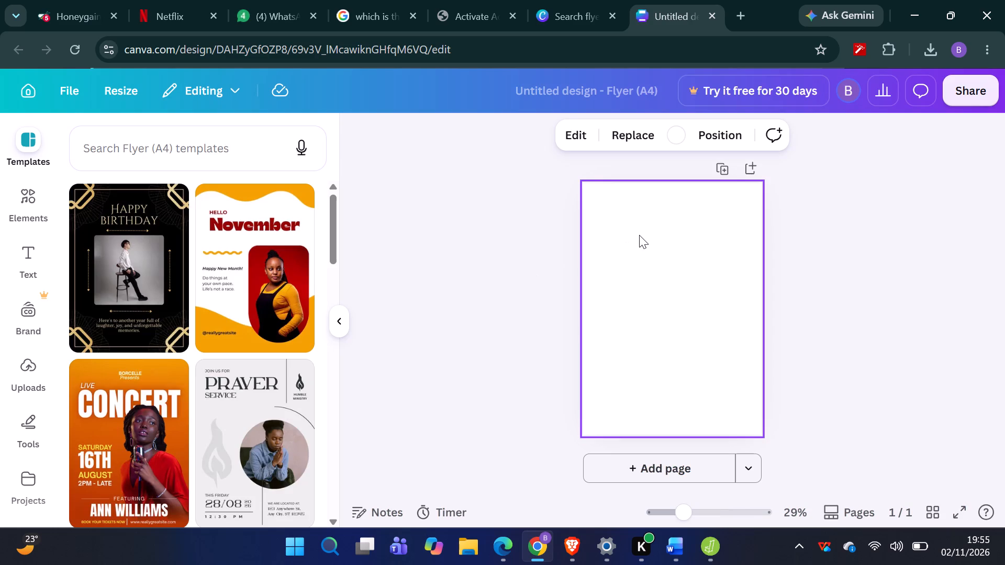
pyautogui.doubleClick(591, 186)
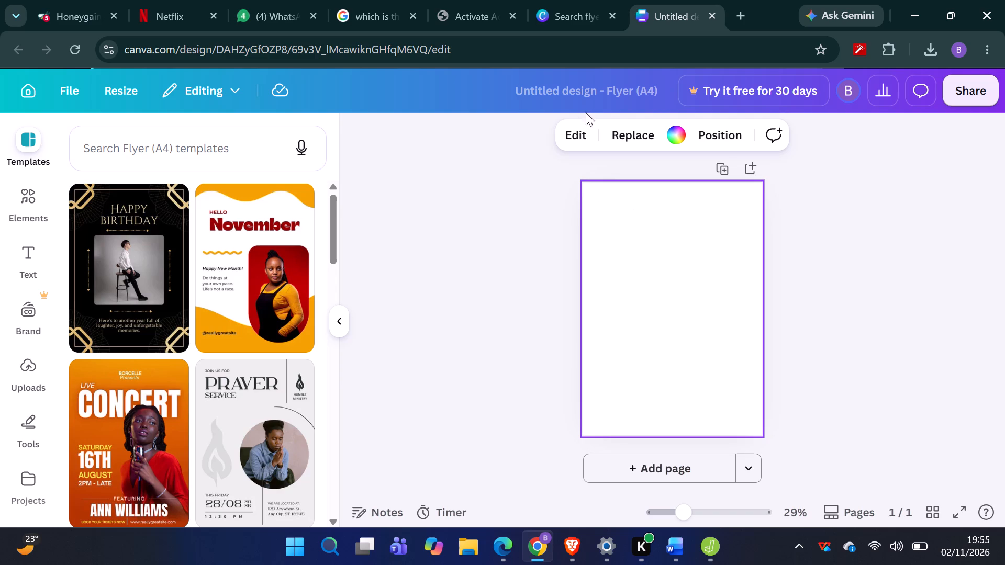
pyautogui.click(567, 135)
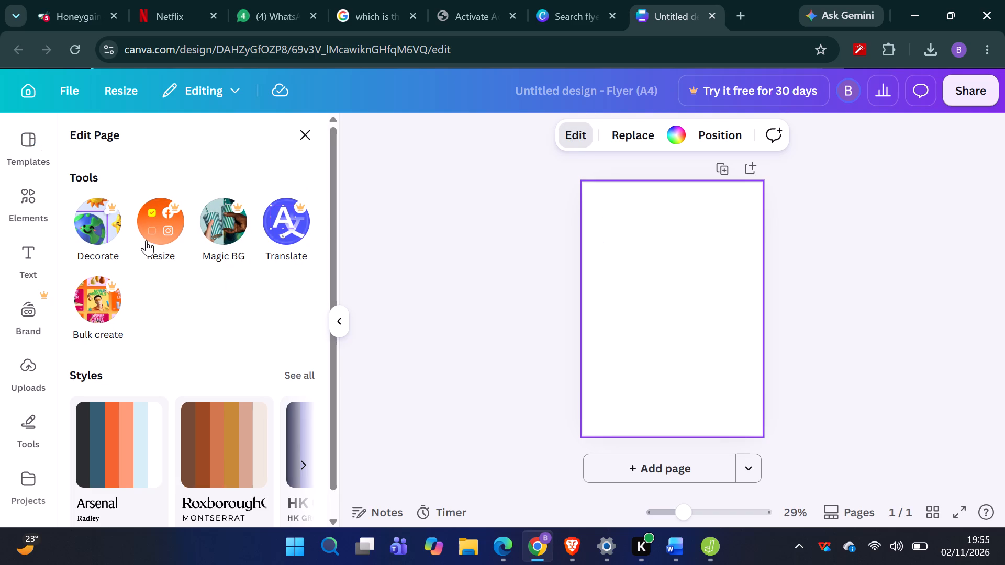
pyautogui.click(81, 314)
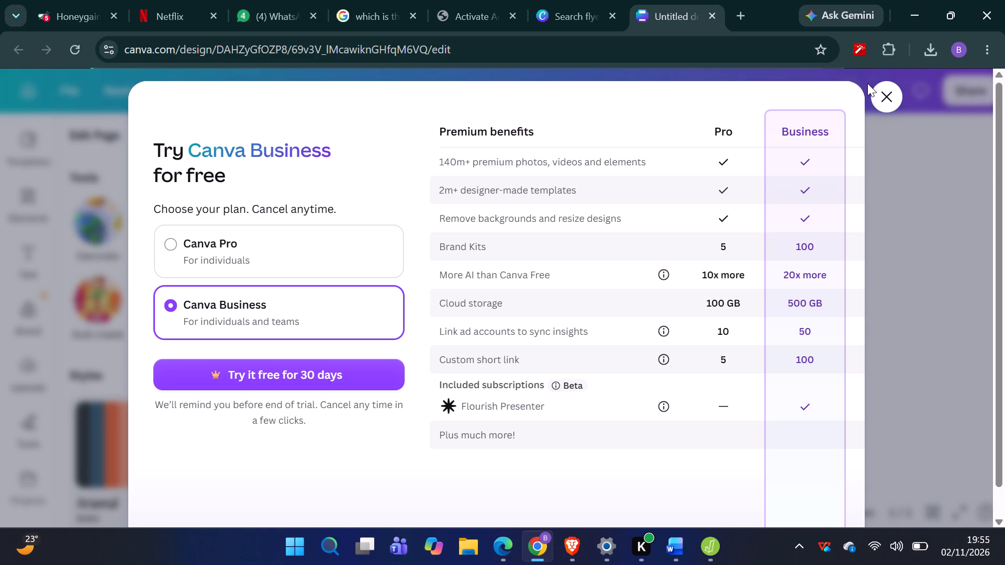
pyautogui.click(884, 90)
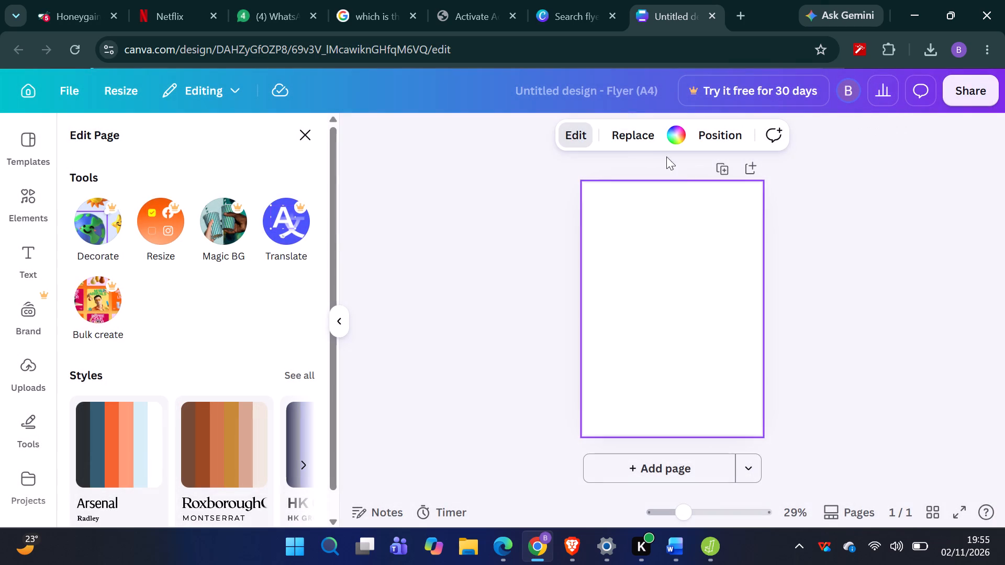
# Select the blank flyer page and open its Replace options.
pyautogui.click(599, 197)
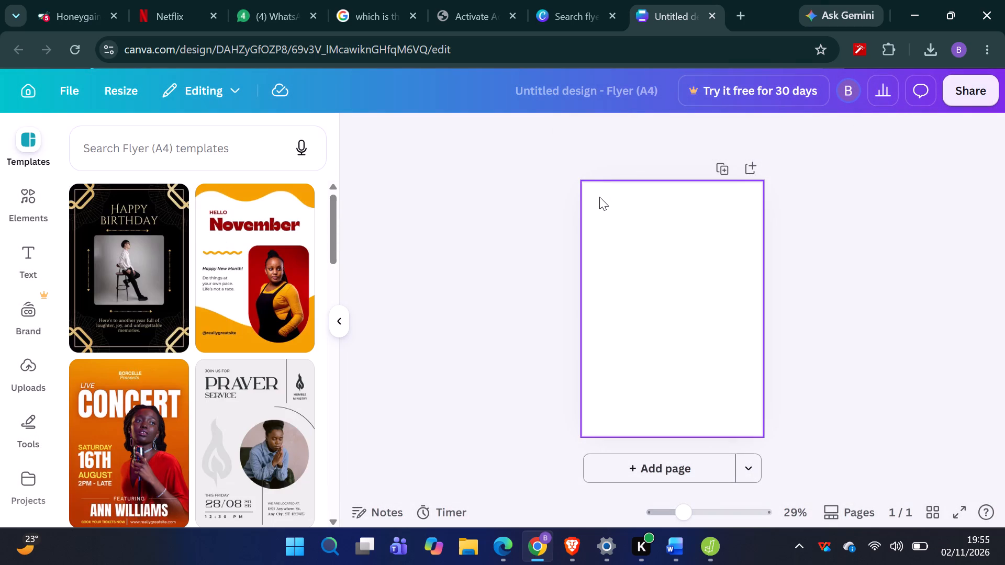
pyautogui.doubleClick(599, 197)
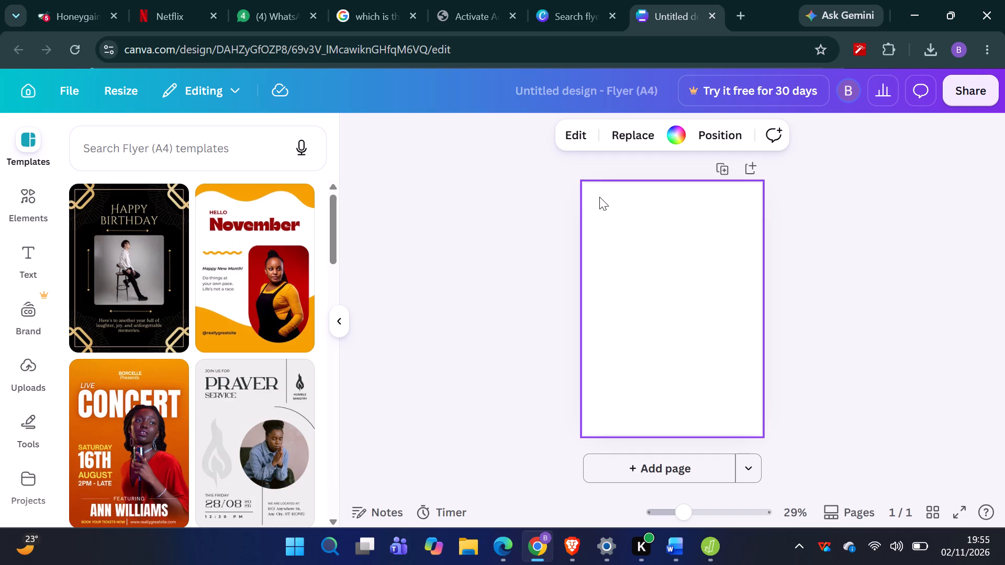
pyautogui.doubleClick(601, 207)
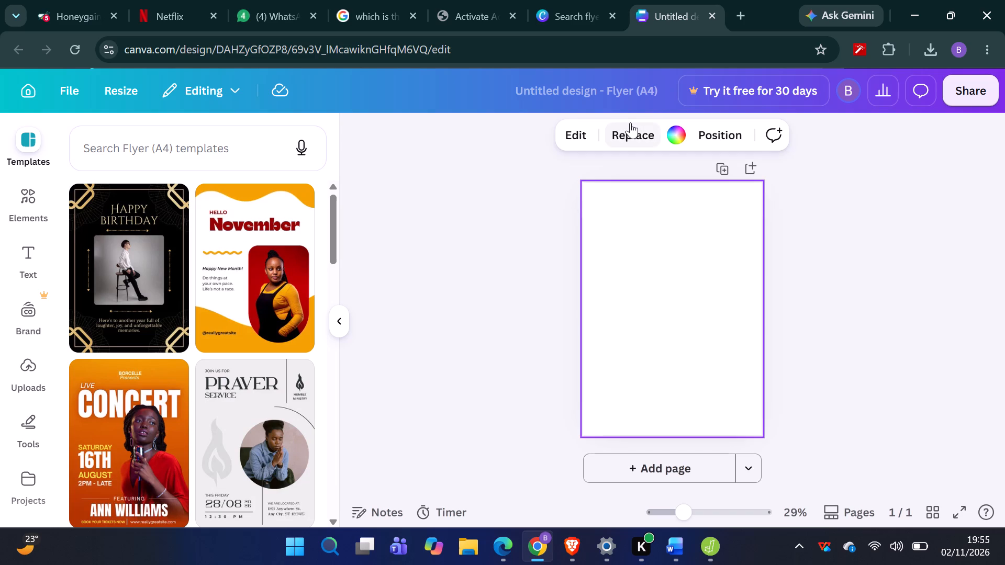
pyautogui.click(630, 122)
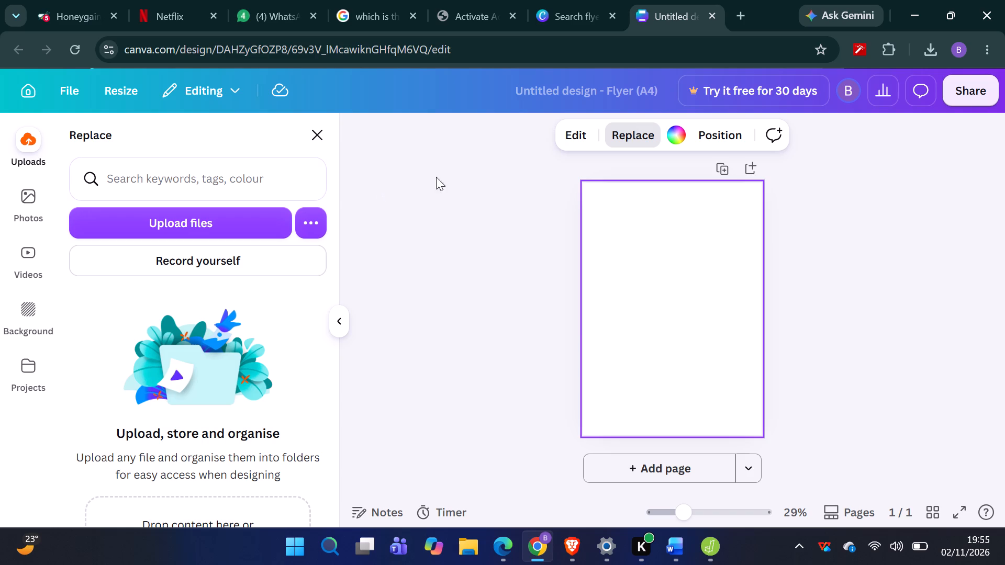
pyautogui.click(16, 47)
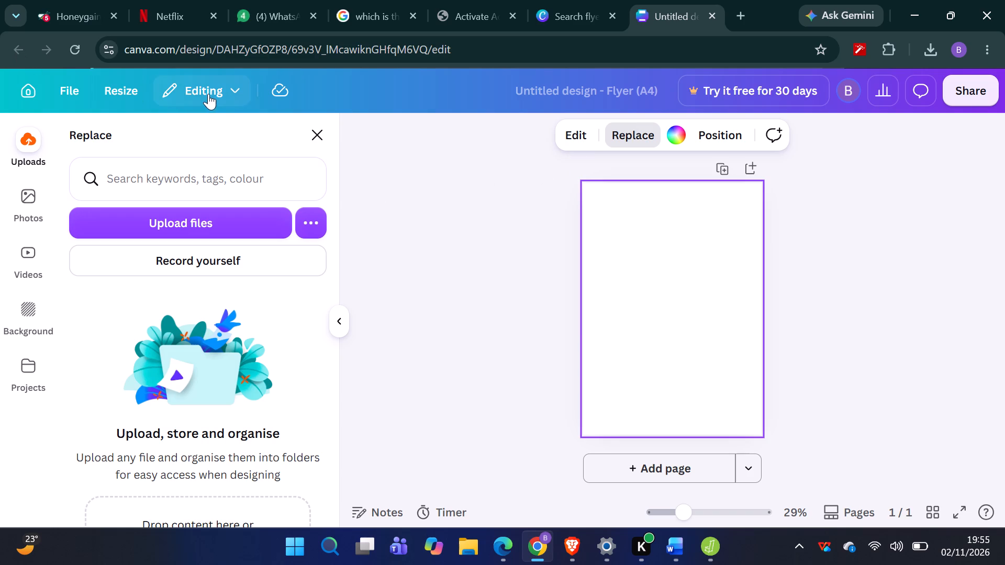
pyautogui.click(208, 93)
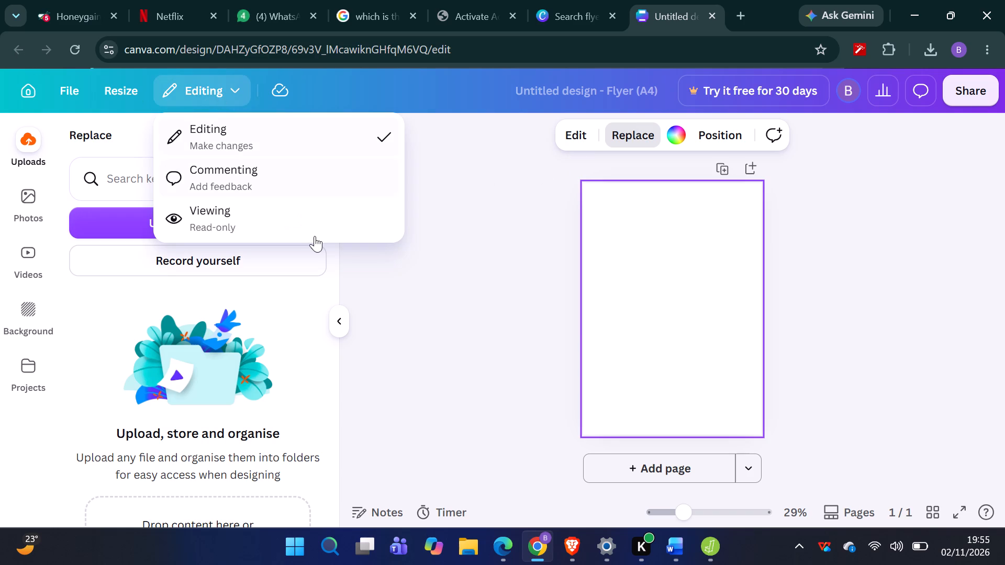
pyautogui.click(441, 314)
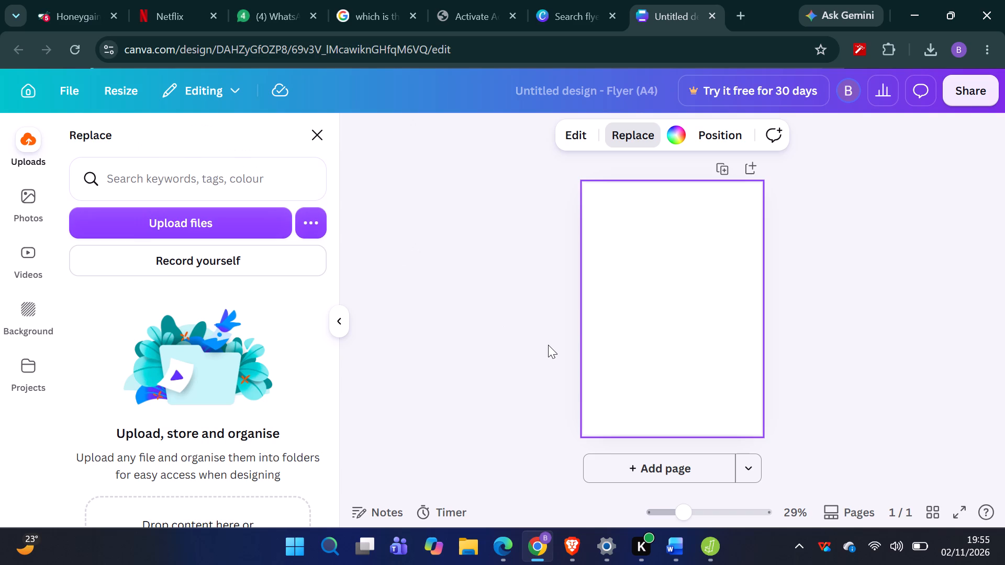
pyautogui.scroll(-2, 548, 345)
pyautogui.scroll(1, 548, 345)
# Add a text box reading "tgk" at the centre of the blank flyer page.
pyautogui.tripleClick(814, 431)
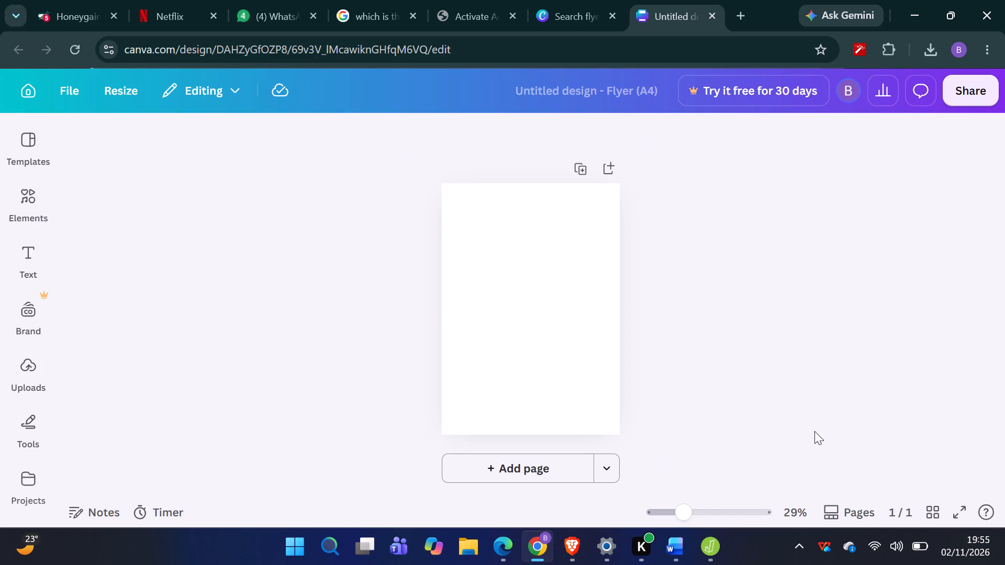
pyautogui.click(450, 216)
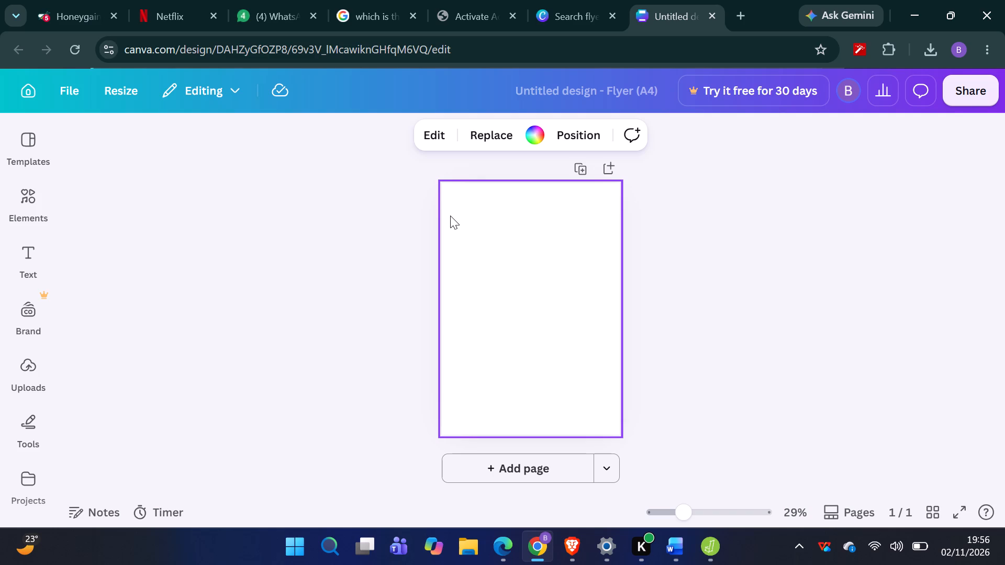
pyautogui.write('uyyttg')
pyautogui.press('k')
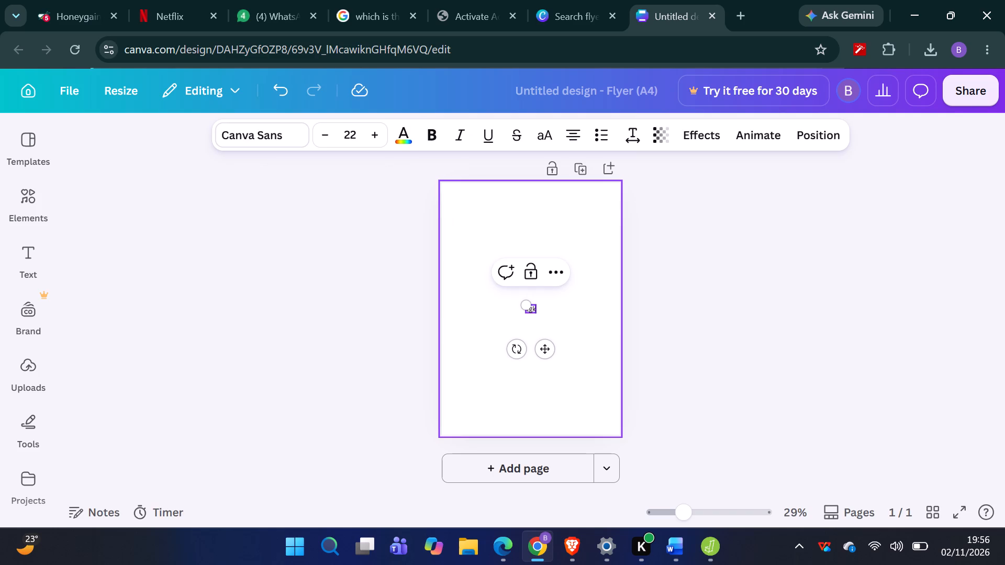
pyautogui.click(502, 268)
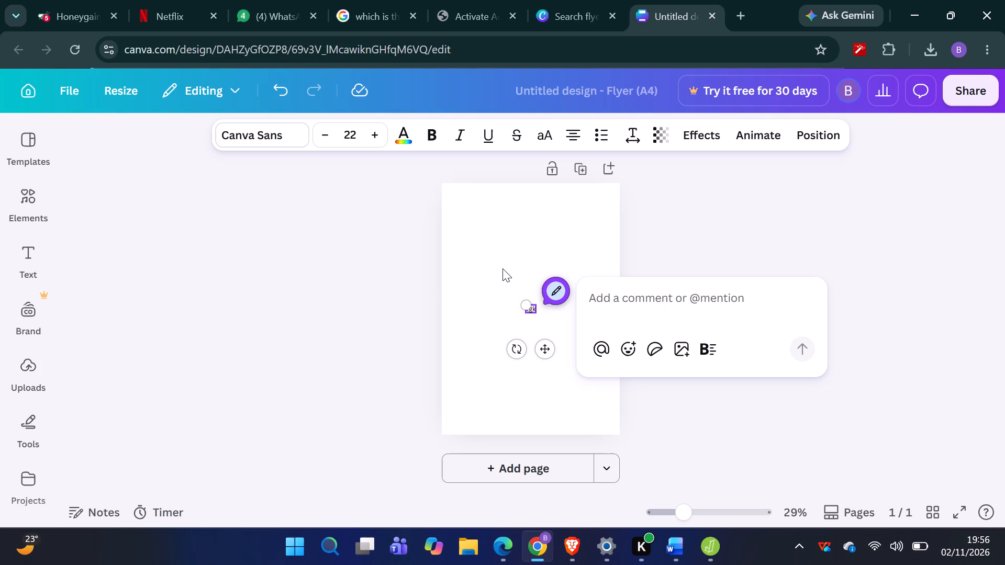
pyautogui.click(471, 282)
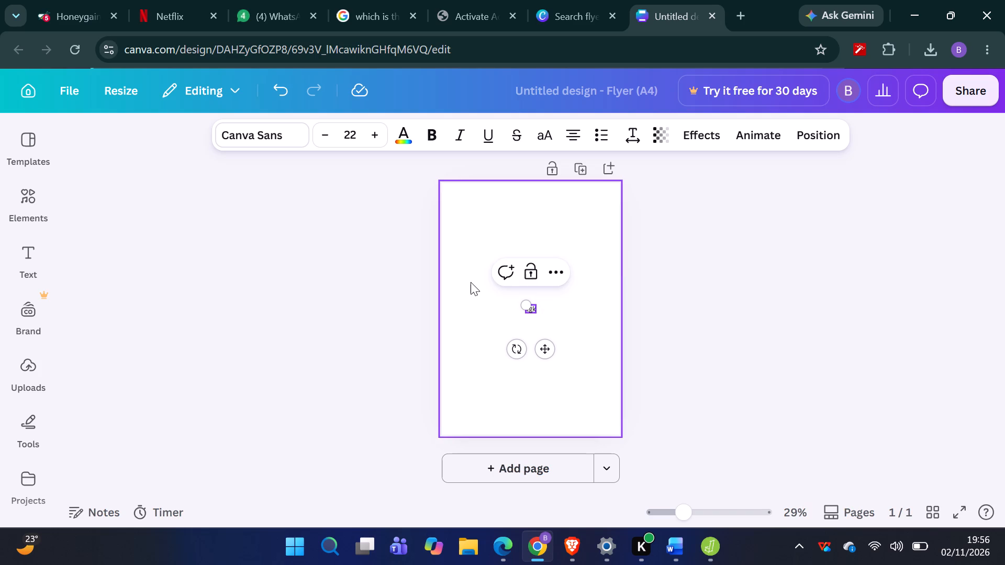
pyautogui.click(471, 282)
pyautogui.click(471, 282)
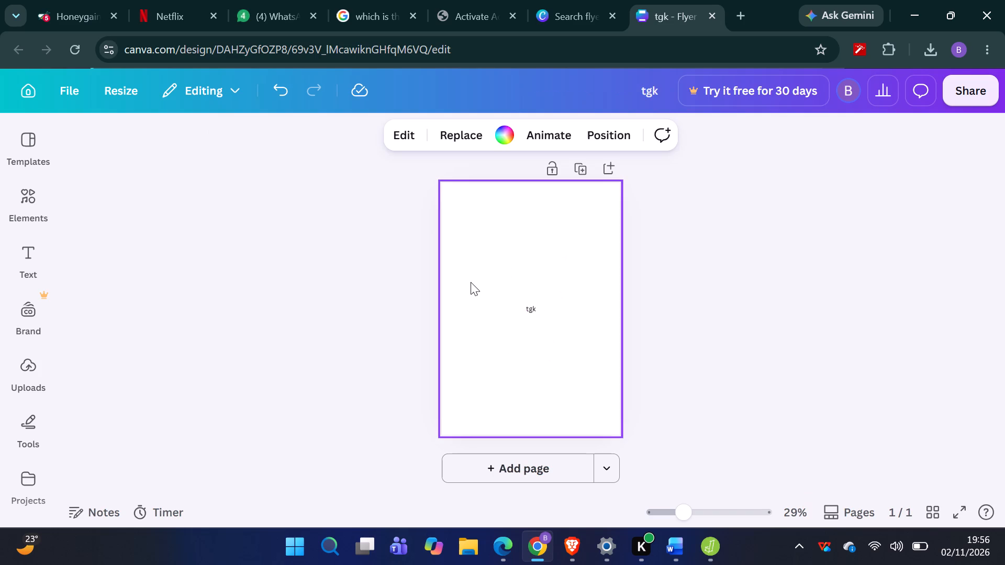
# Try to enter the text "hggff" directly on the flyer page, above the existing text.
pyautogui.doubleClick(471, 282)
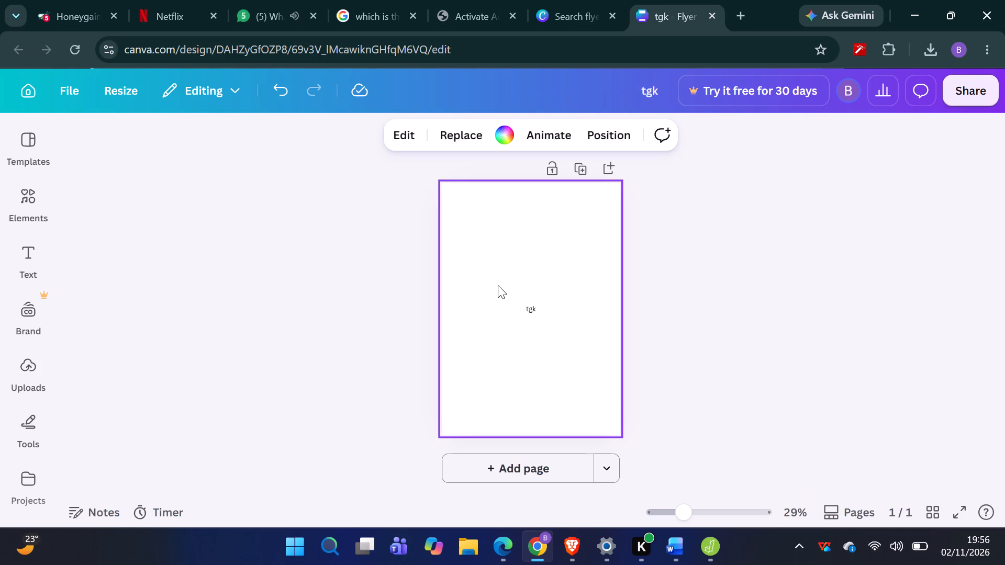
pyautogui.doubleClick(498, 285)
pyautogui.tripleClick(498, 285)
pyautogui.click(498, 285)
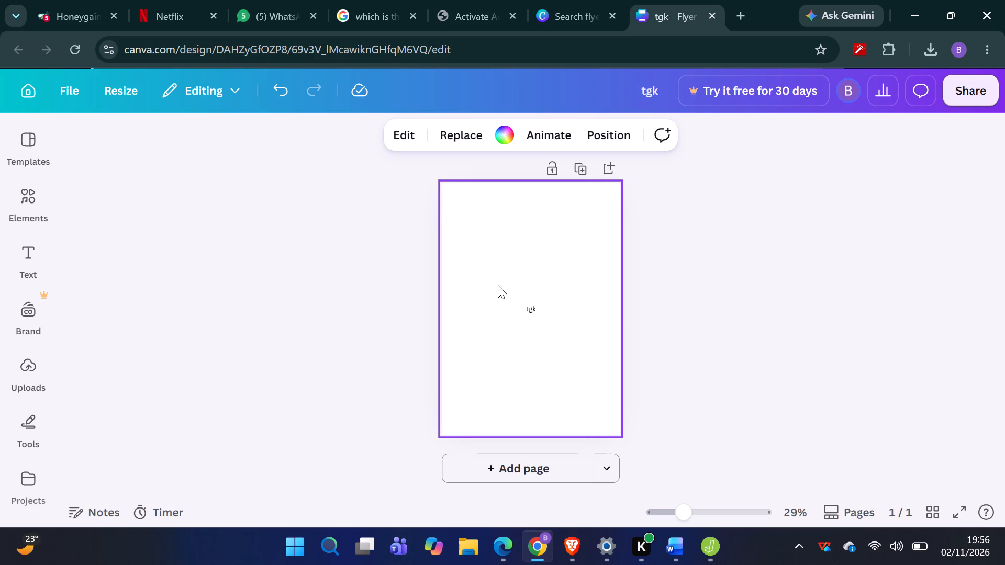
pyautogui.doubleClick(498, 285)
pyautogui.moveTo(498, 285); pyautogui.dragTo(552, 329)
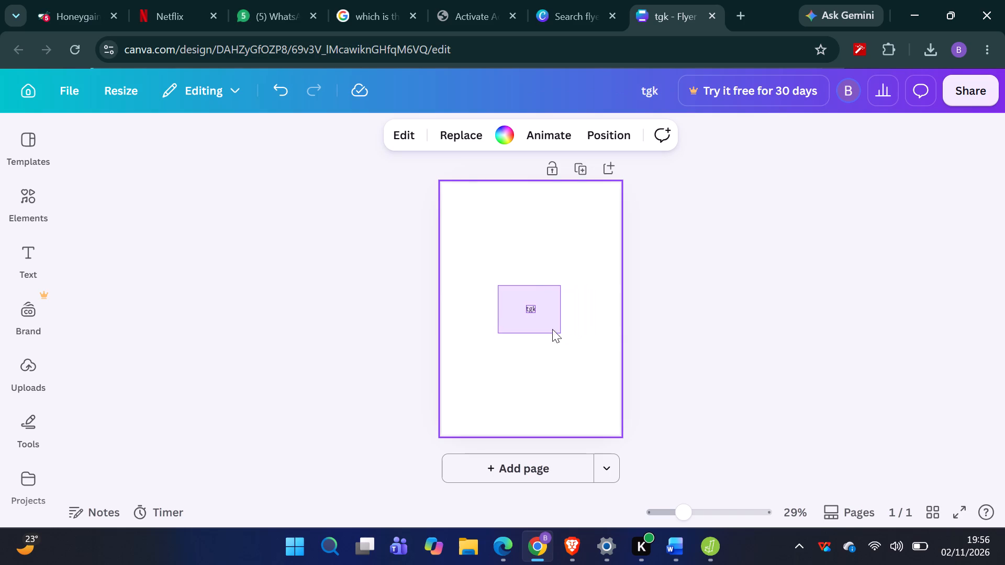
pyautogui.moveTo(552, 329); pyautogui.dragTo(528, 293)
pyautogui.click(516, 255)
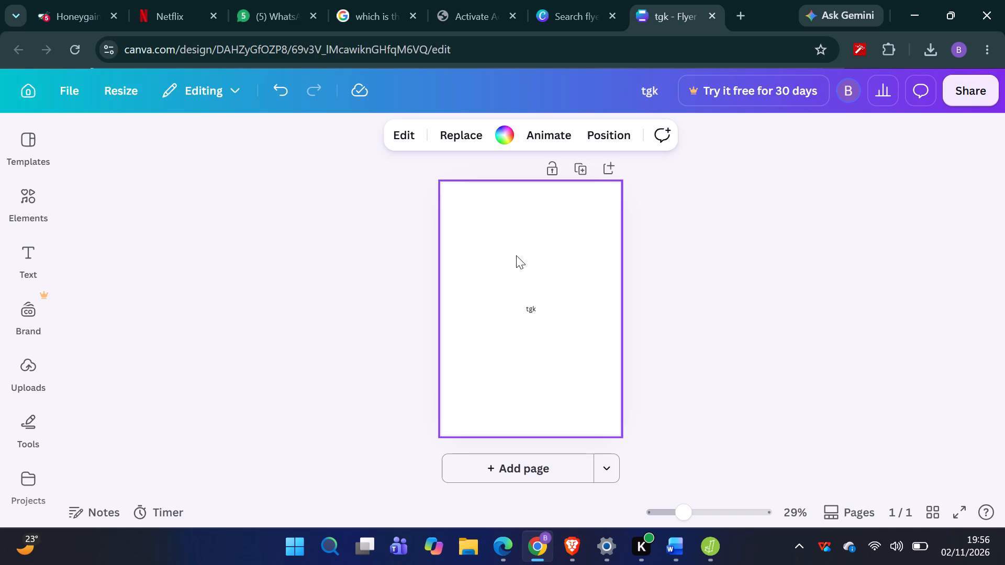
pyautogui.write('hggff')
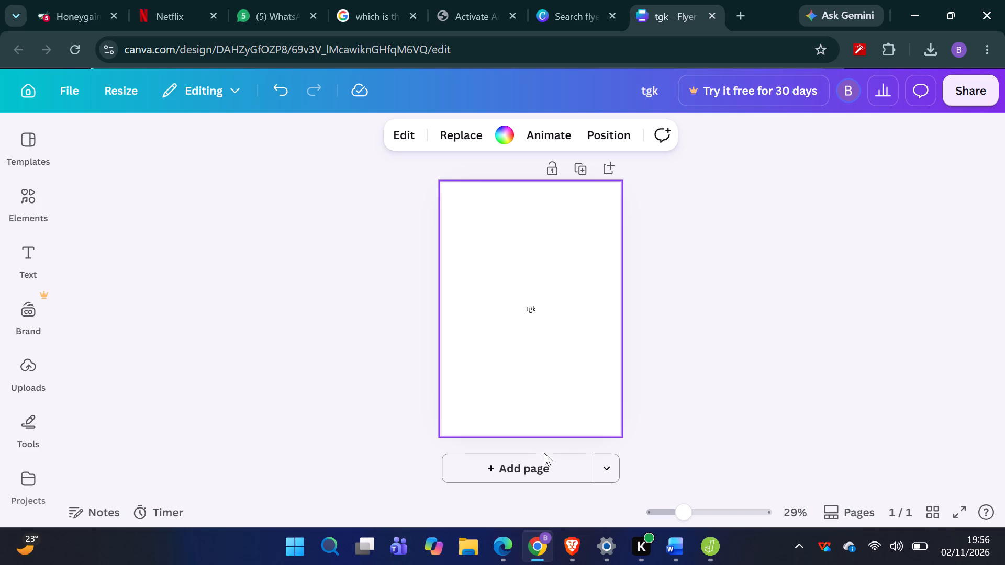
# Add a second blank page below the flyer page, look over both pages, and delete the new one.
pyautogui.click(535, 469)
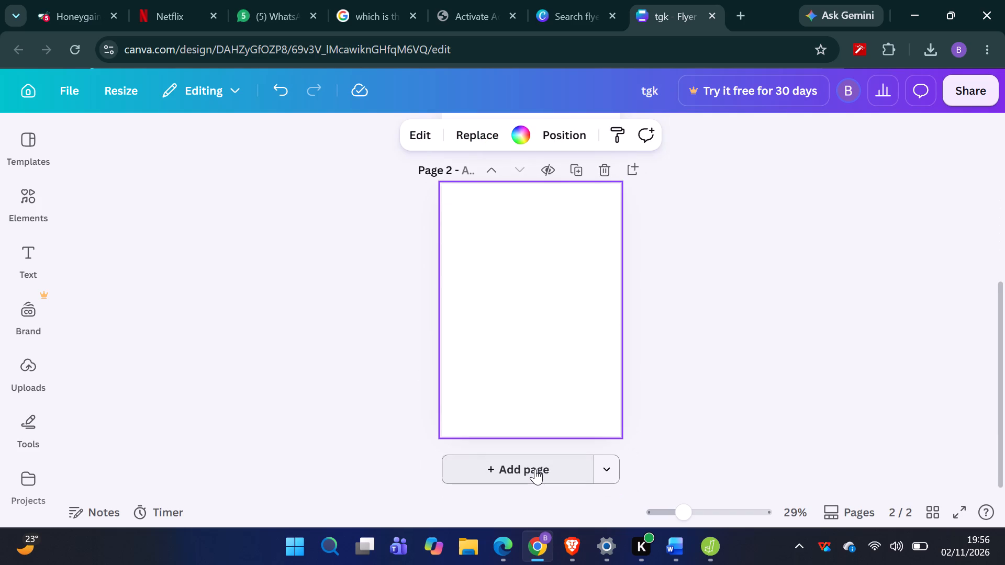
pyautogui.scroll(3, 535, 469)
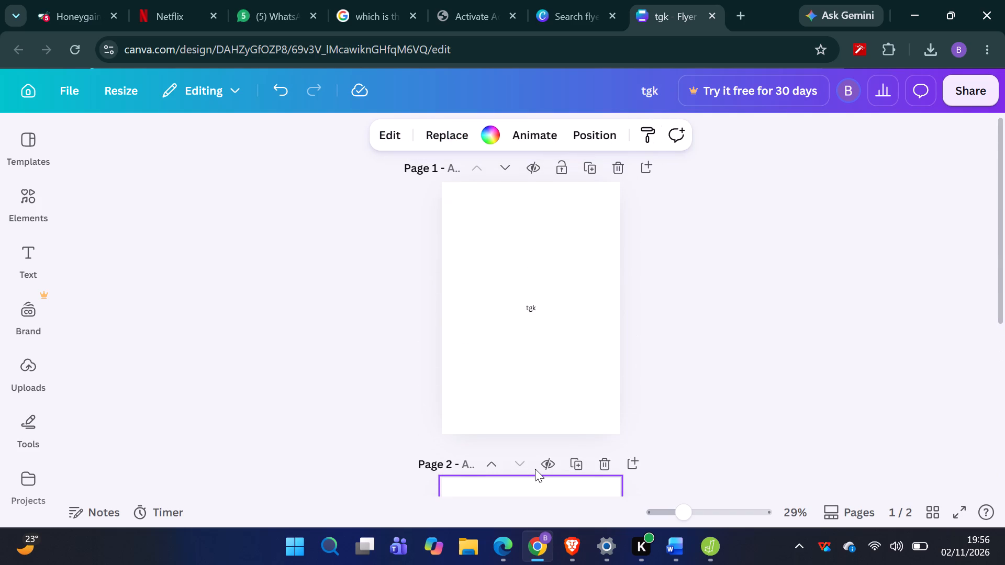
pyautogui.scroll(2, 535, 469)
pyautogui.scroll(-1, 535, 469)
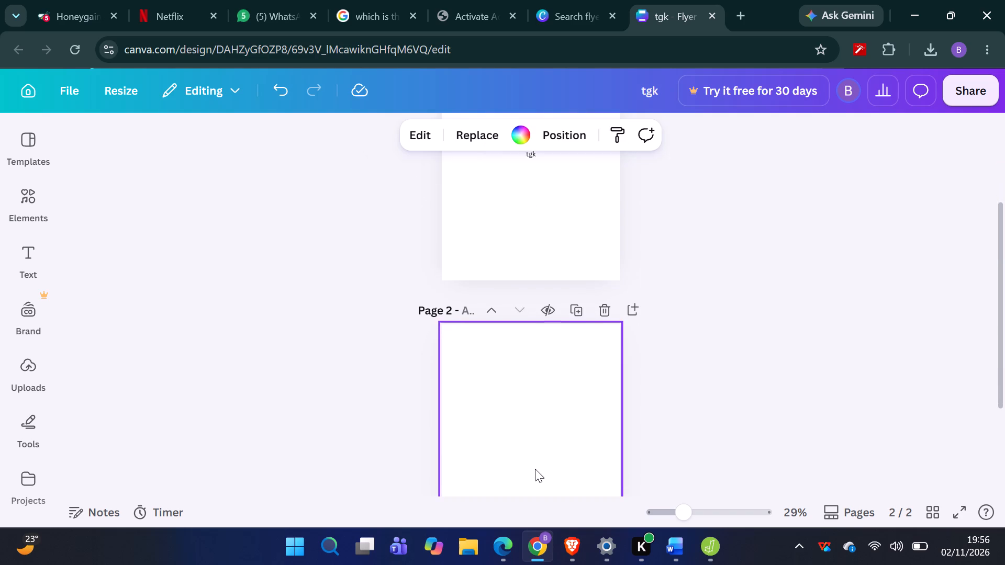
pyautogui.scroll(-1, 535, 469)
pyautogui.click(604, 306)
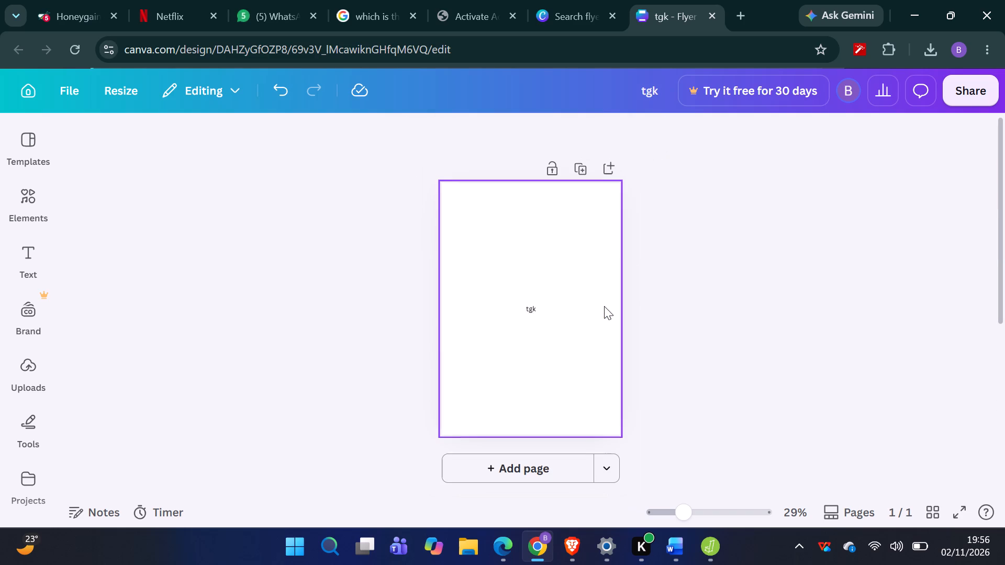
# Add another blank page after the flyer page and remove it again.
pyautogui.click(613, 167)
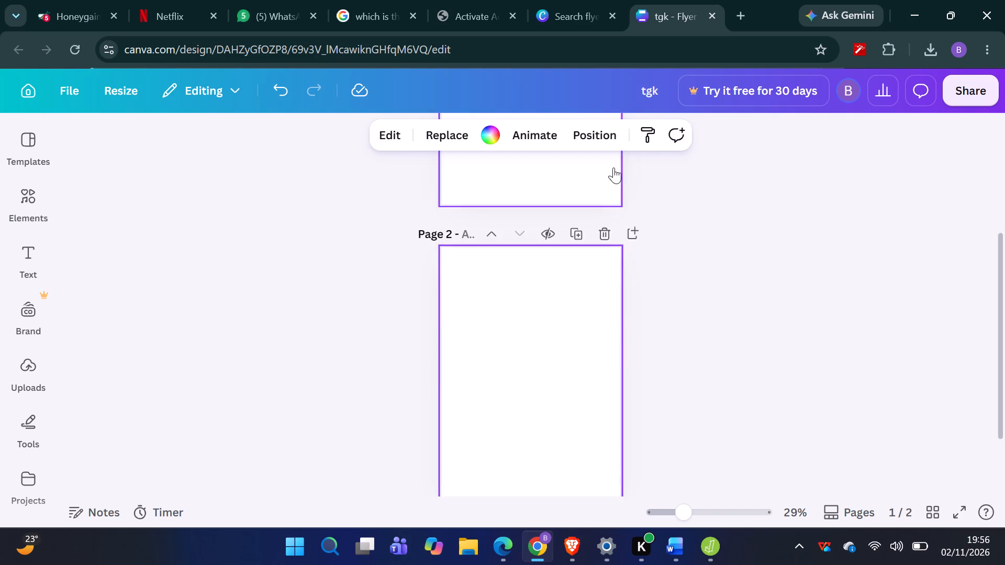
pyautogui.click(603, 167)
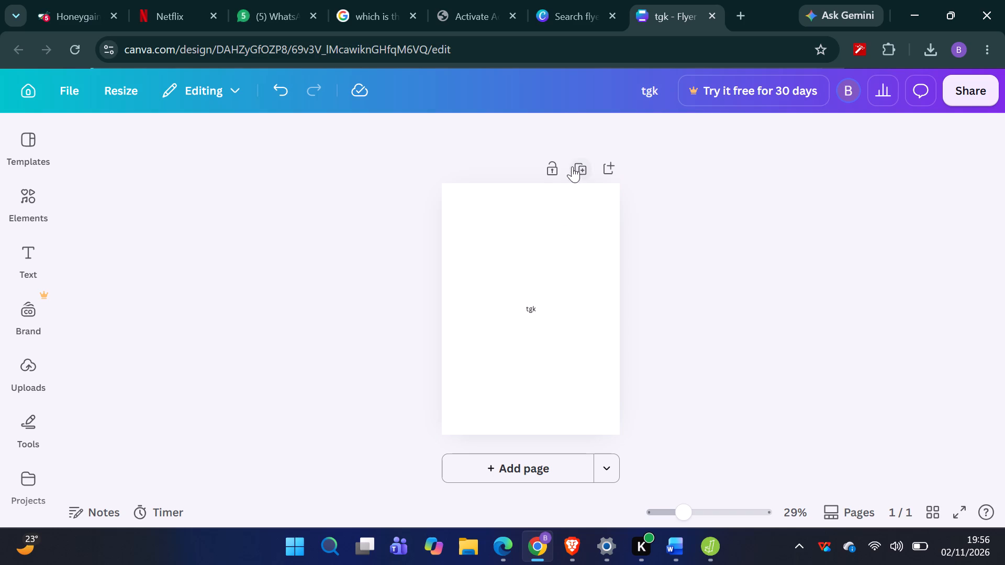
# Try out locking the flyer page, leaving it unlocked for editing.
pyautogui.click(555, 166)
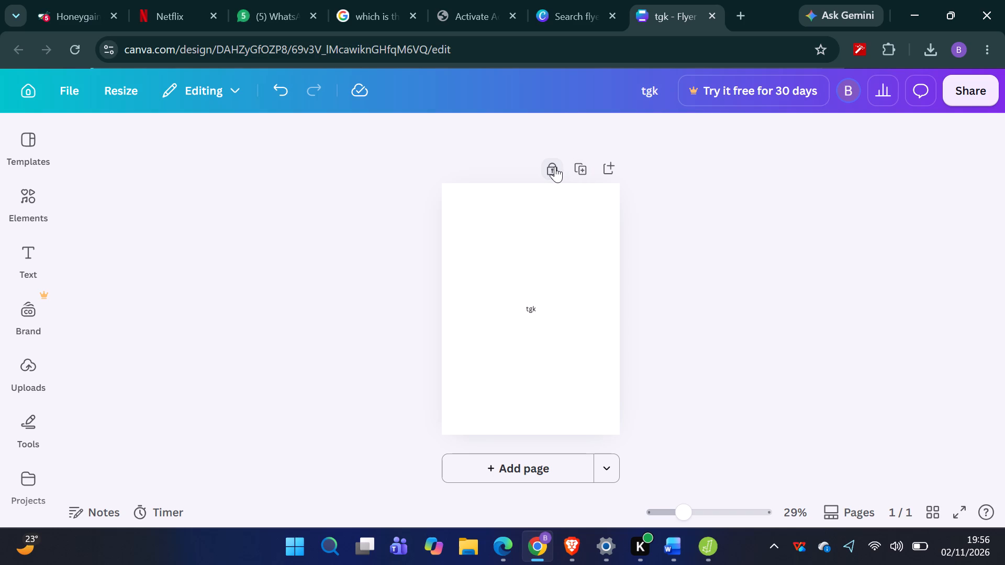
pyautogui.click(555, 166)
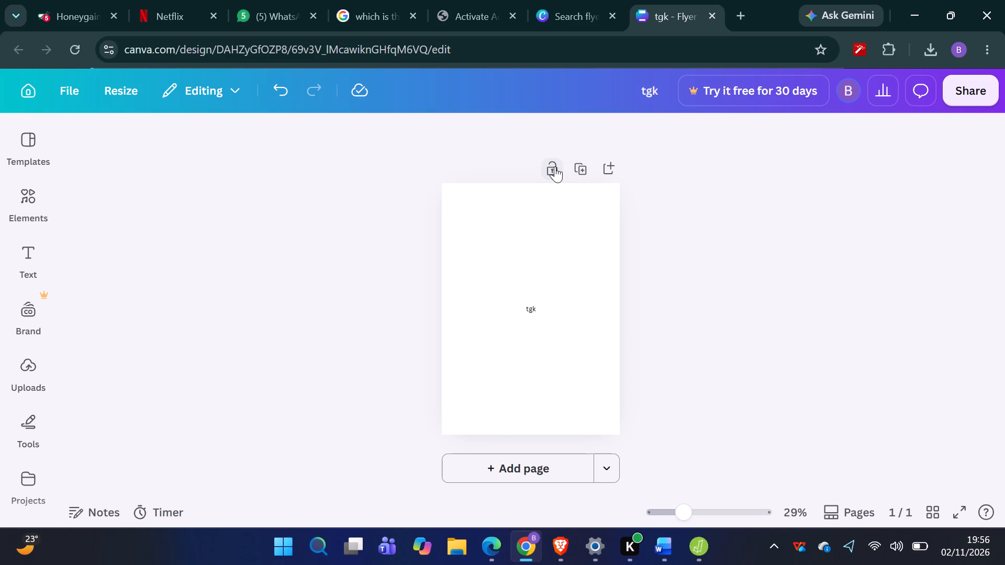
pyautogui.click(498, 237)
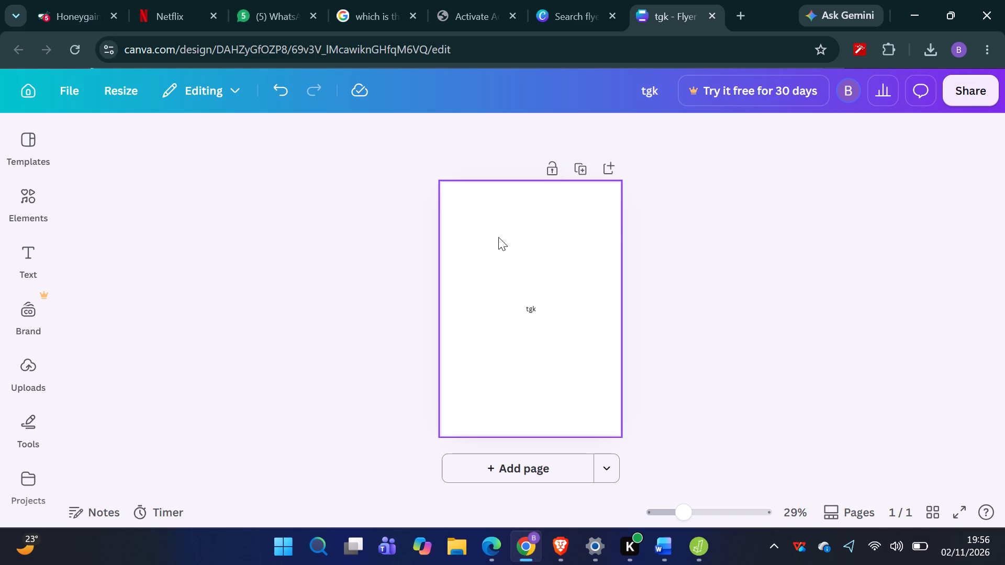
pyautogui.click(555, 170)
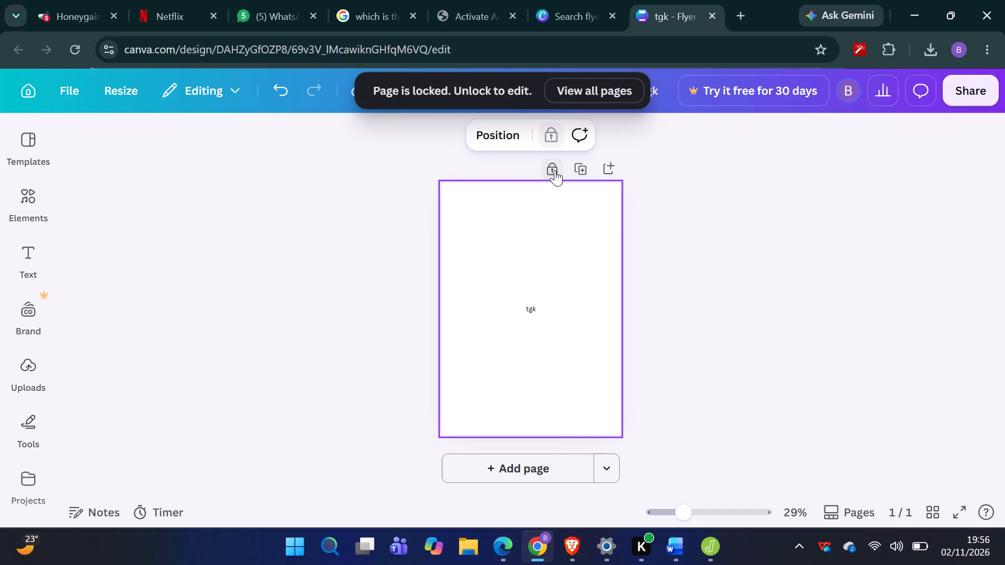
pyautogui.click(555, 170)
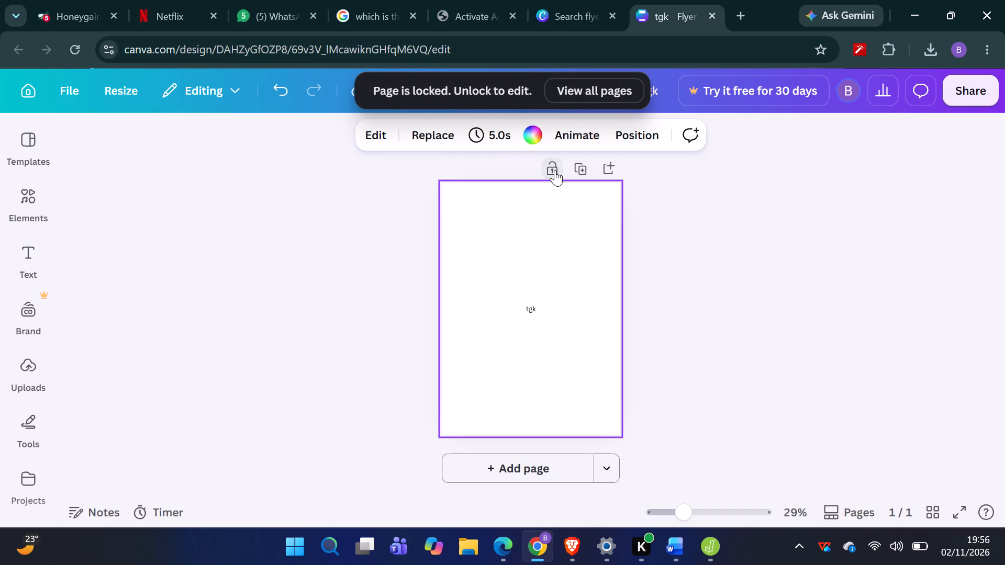
# Open the flyer page's Edit options and examine the available styles.
pyautogui.click(367, 131)
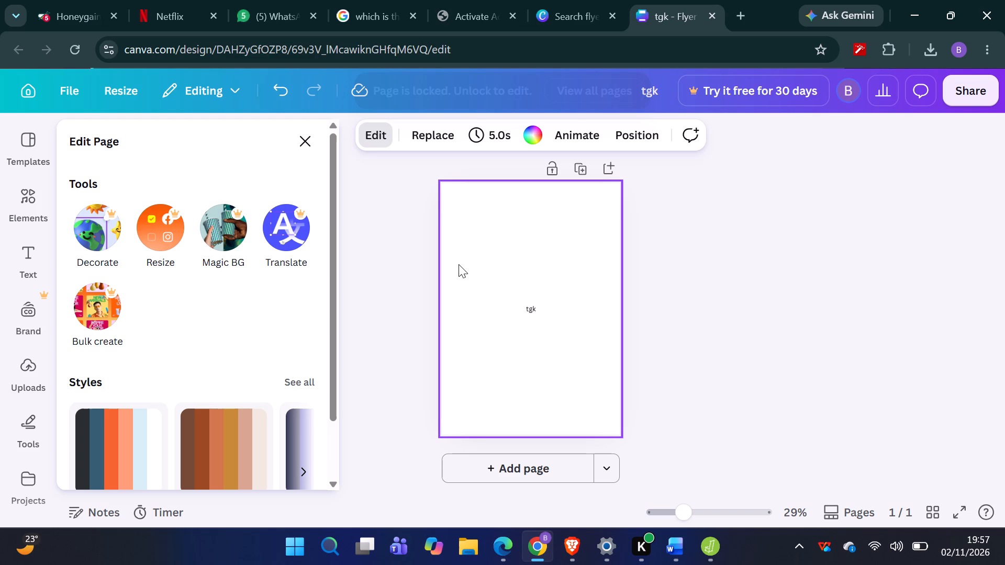
pyautogui.scroll(-1, 459, 264)
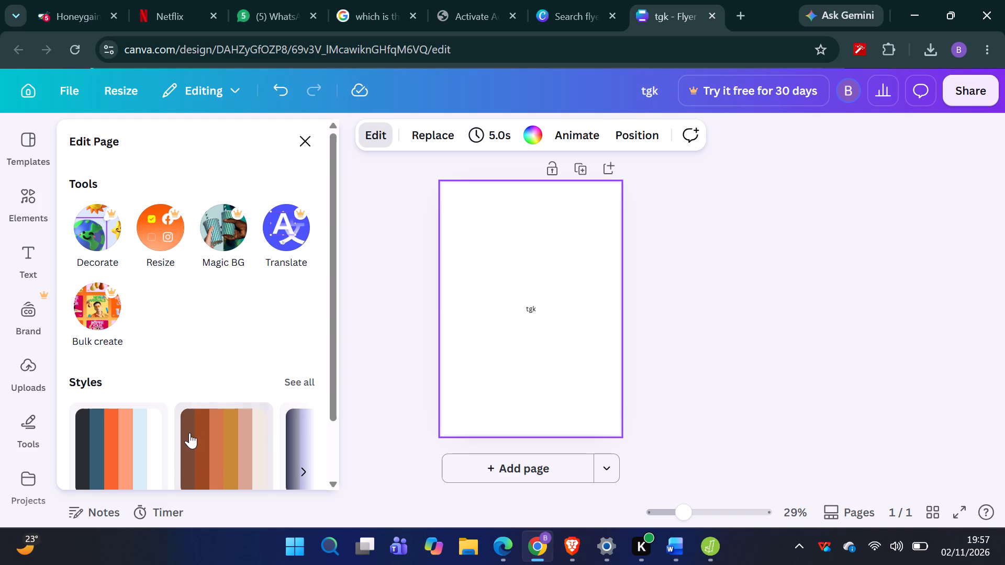
pyautogui.scroll(-1, 189, 433)
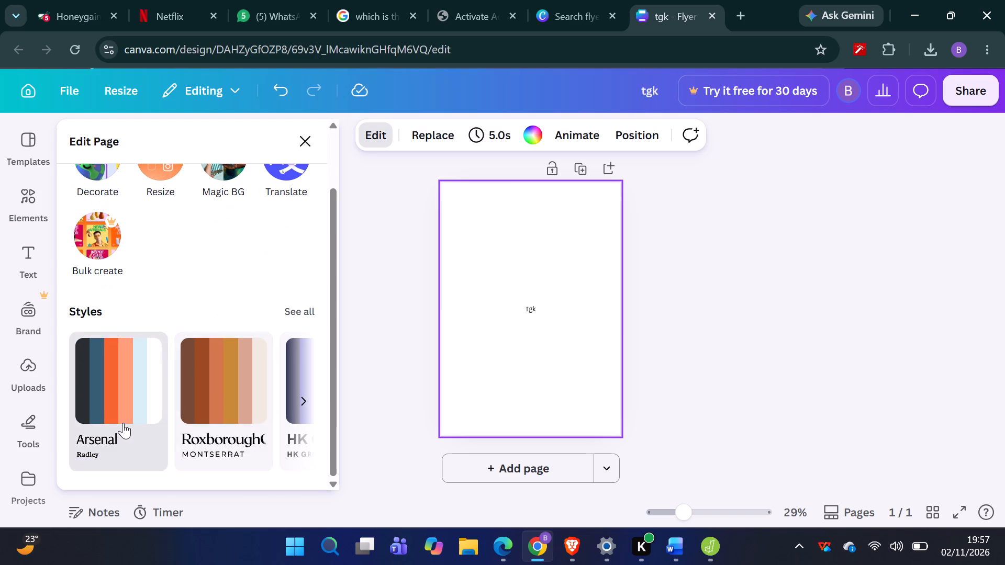
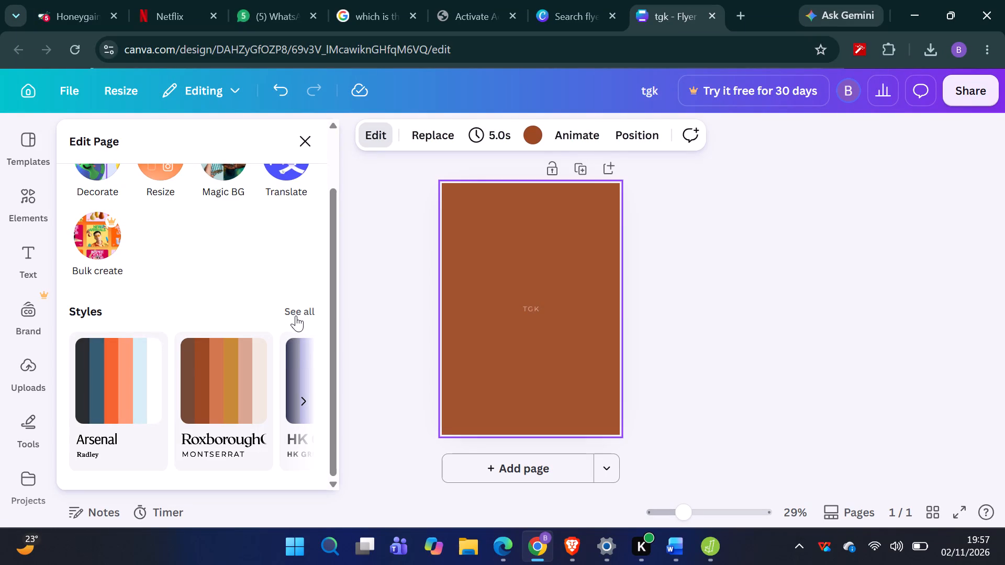
# Shuffle the brown Roxborough and Montserrat style on the flyer page to give it a dusty pink background.
pyautogui.click(185, 377)
pyautogui.scroll(-2, 185, 377)
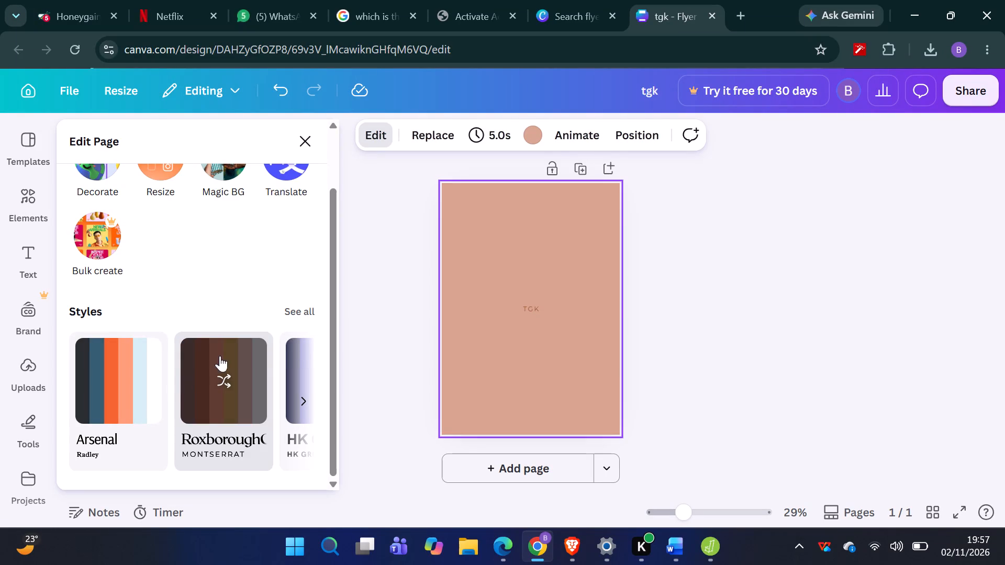
# Open the full collection of styles for the flyer page.
pyautogui.click(281, 304)
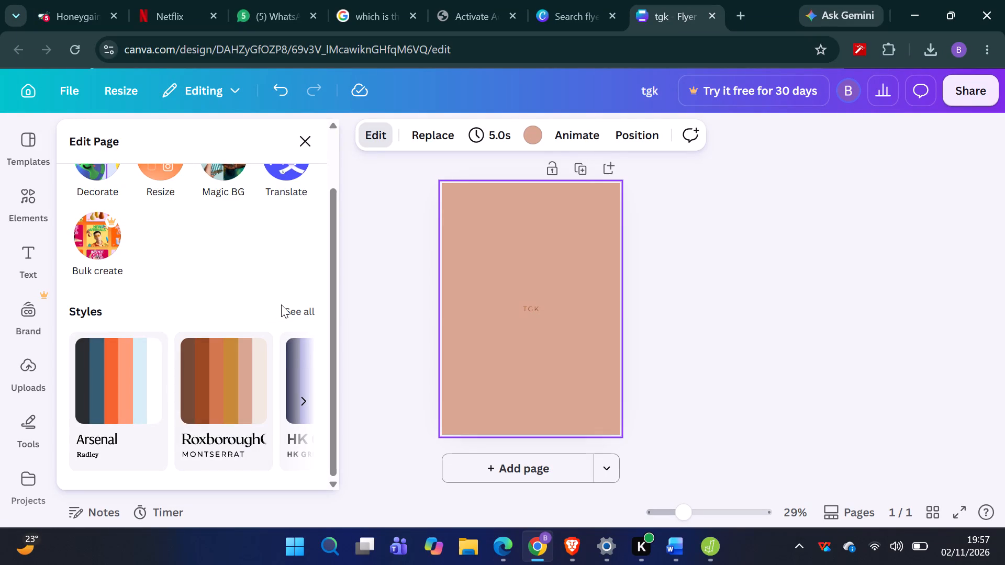
pyautogui.click(297, 304)
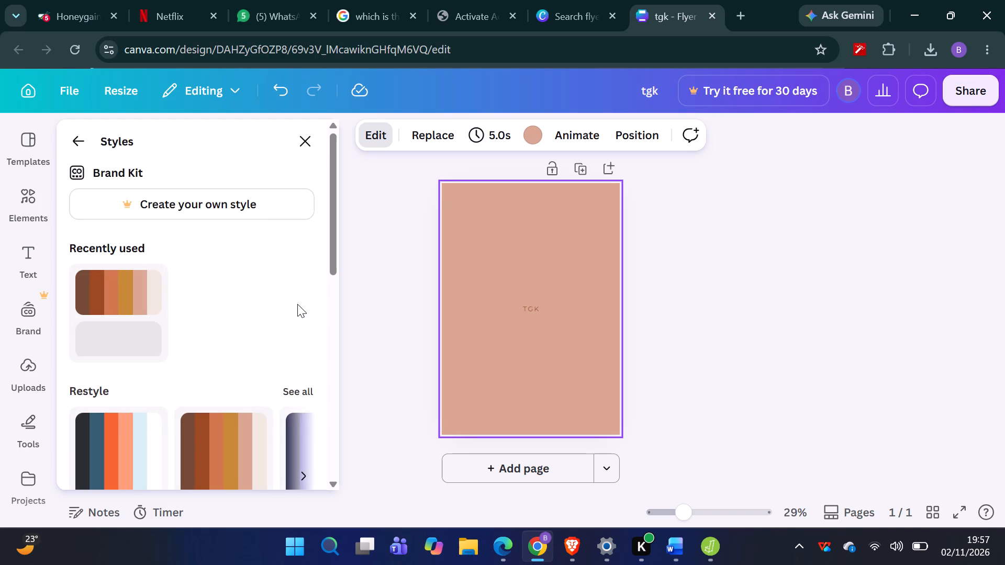
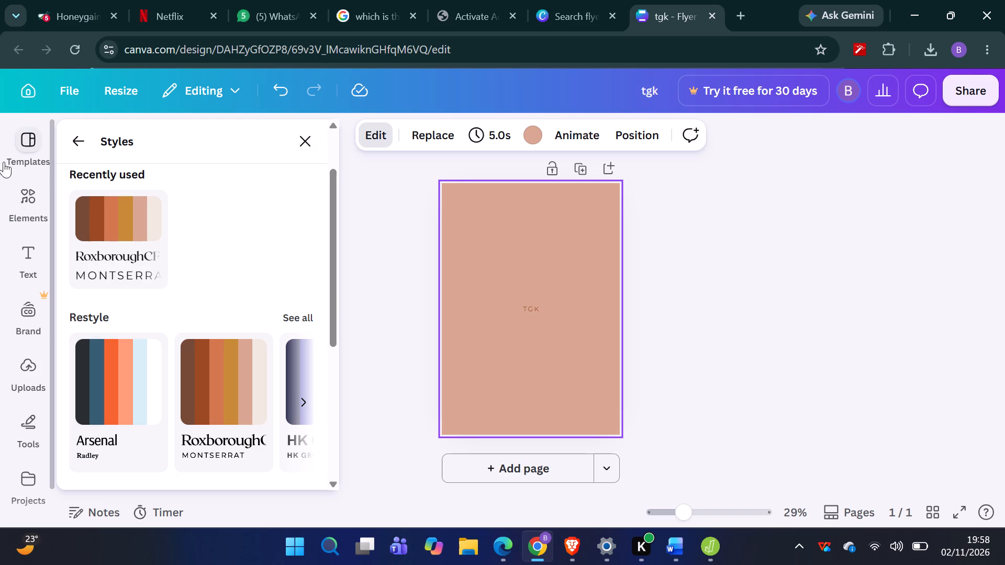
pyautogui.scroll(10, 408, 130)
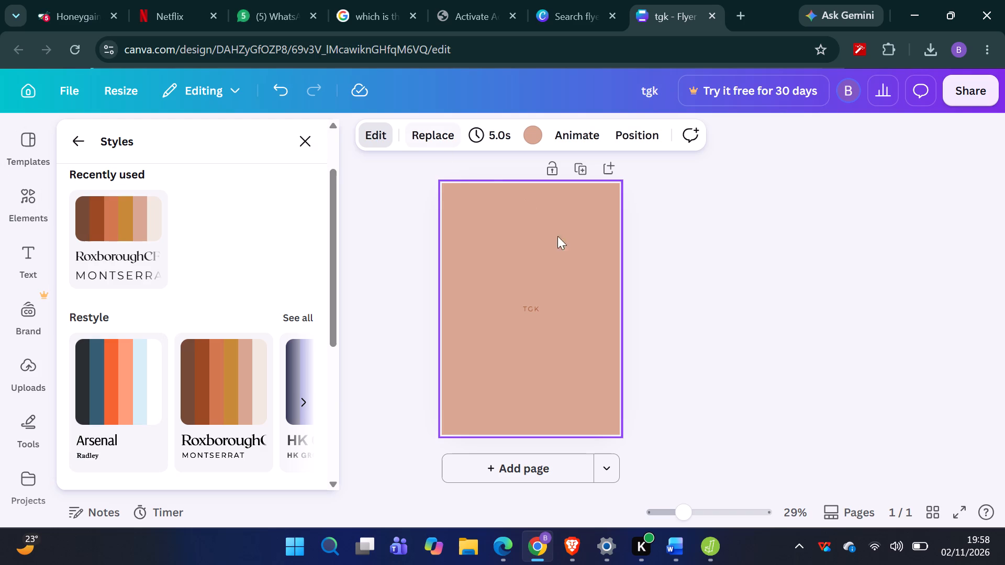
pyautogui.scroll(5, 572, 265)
# Replace the current flyer page with the Black Modern Happy Birthday Flyer template.
pyautogui.click(29, 151)
pyautogui.scroll(2, 249, 207)
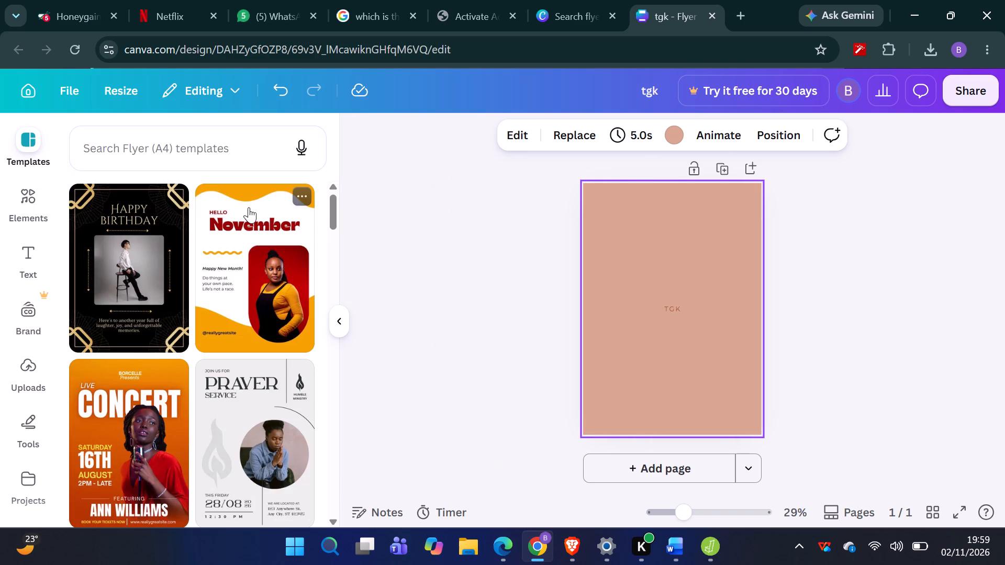
pyautogui.scroll(2, 249, 207)
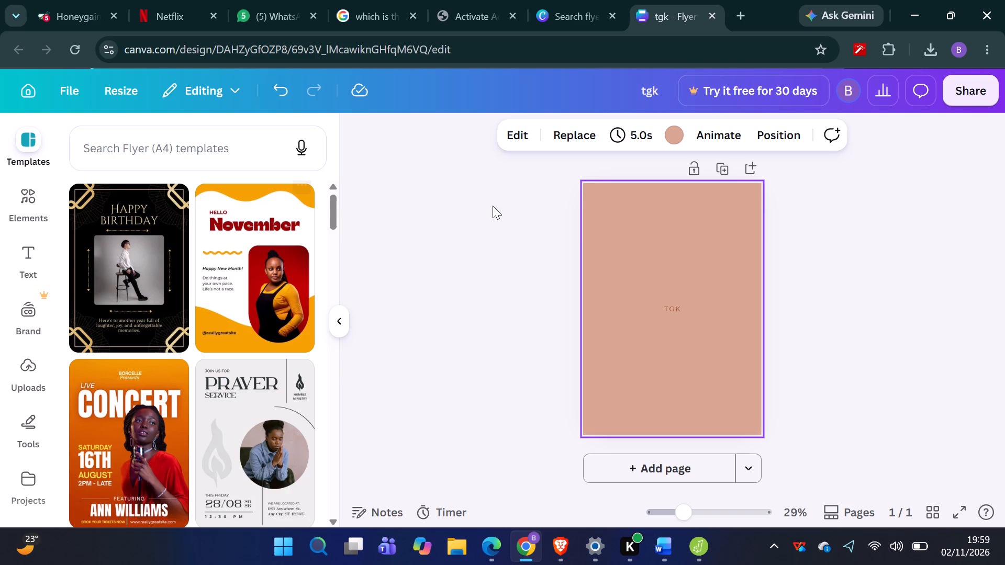
pyautogui.click(155, 260)
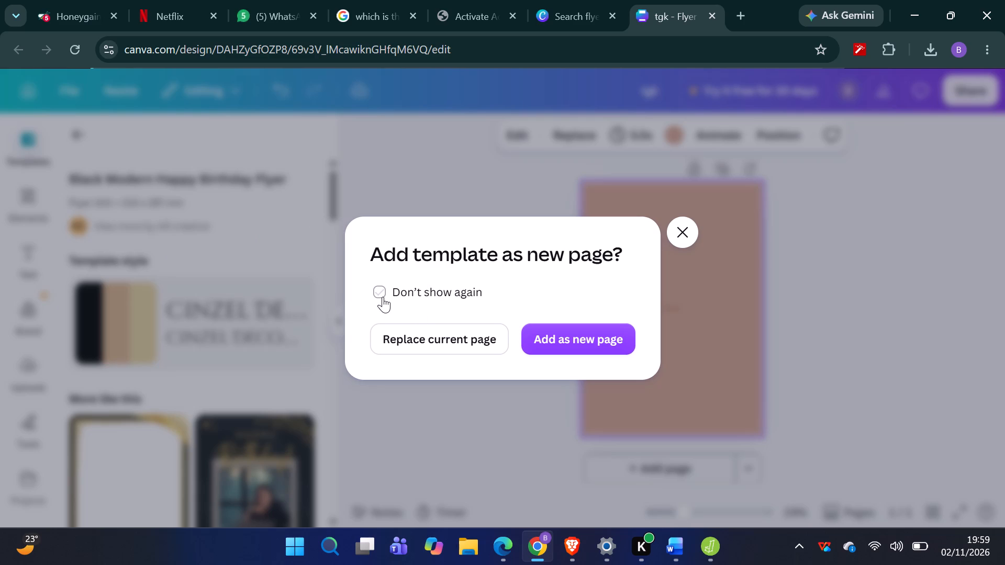
pyautogui.click(406, 341)
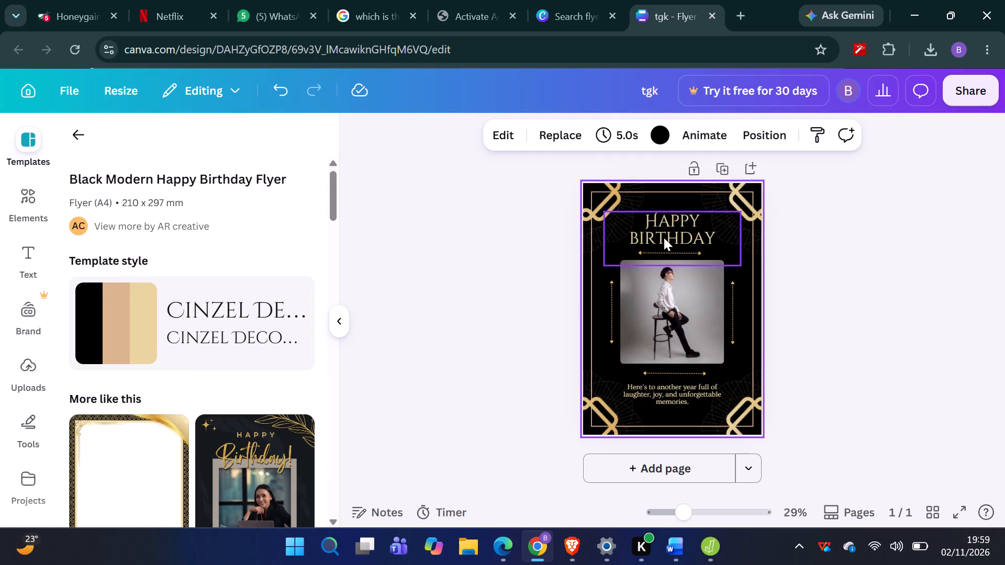
# Select the "Happy Birthday" title text on the flyer.
pyautogui.click(669, 222)
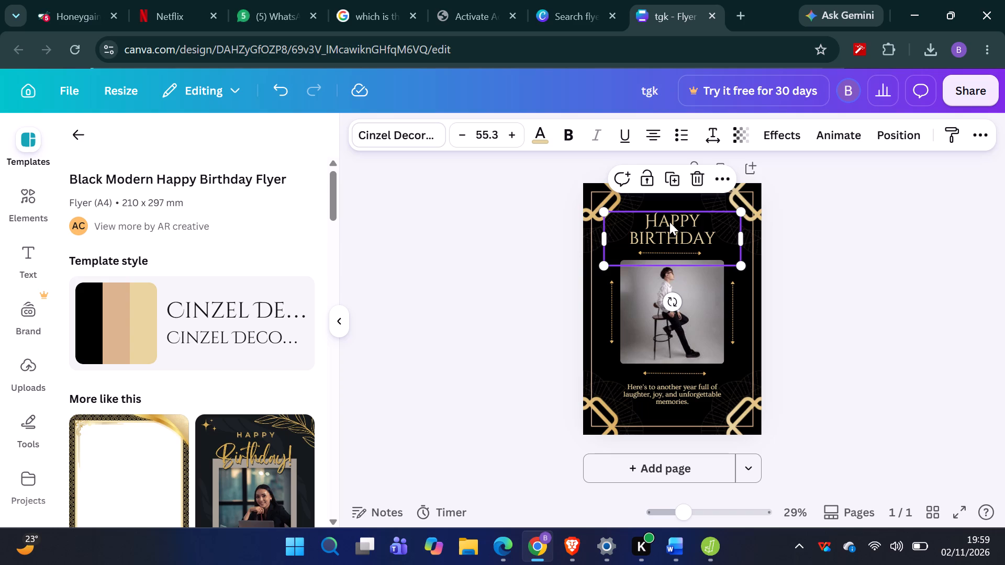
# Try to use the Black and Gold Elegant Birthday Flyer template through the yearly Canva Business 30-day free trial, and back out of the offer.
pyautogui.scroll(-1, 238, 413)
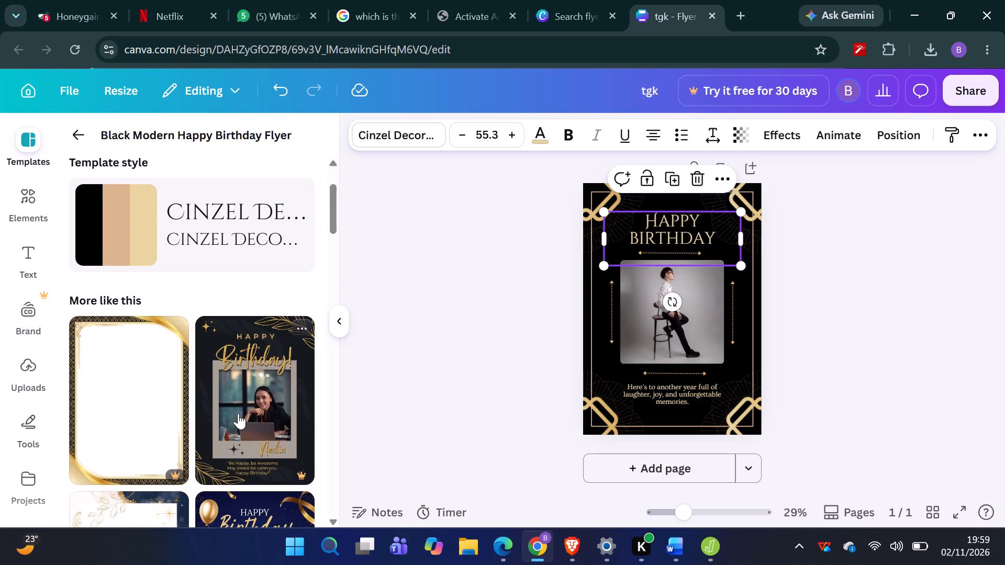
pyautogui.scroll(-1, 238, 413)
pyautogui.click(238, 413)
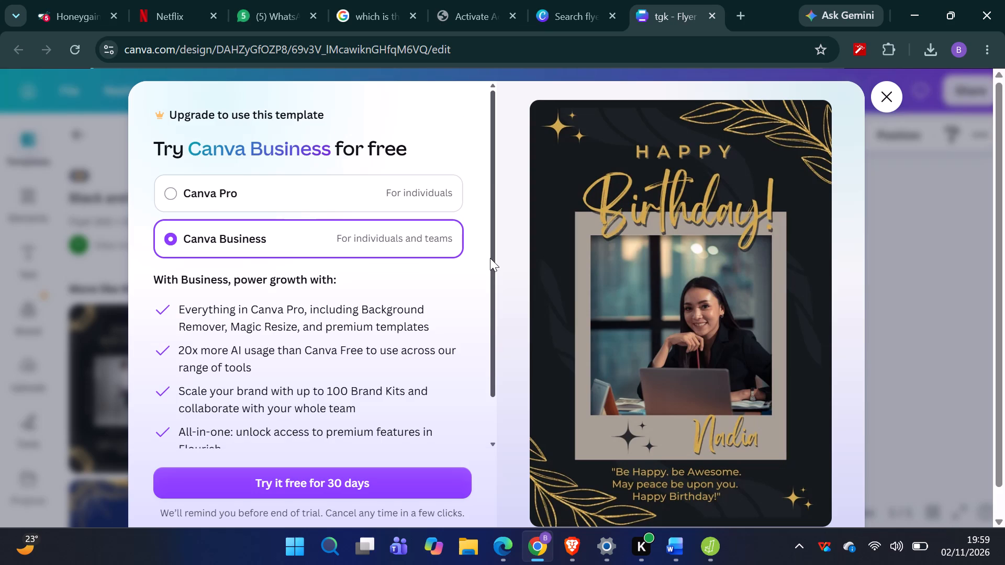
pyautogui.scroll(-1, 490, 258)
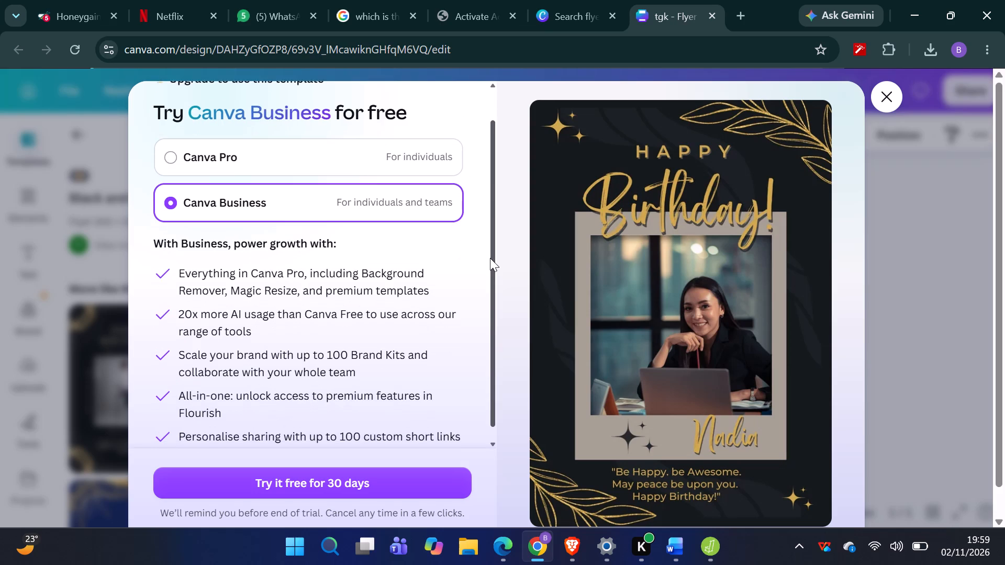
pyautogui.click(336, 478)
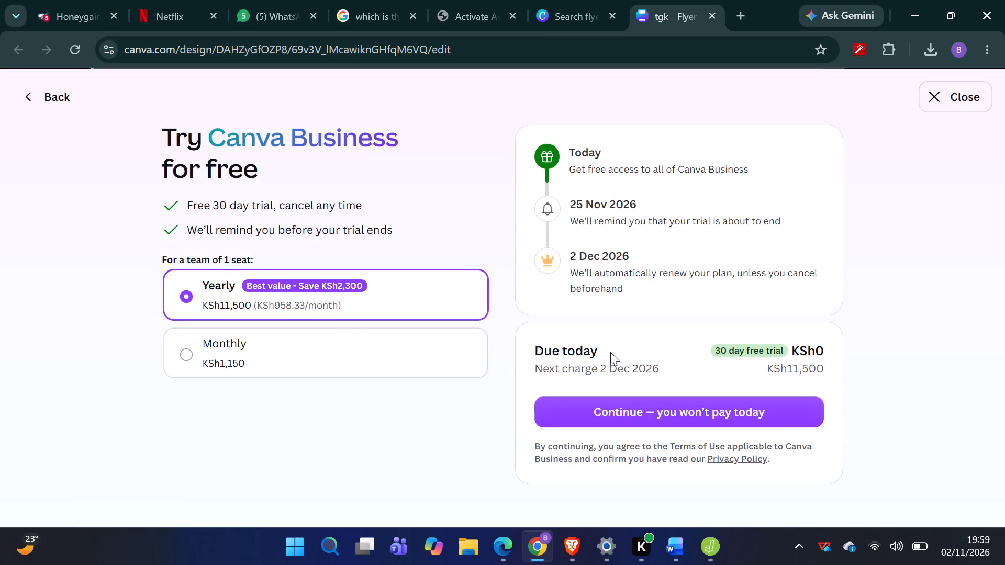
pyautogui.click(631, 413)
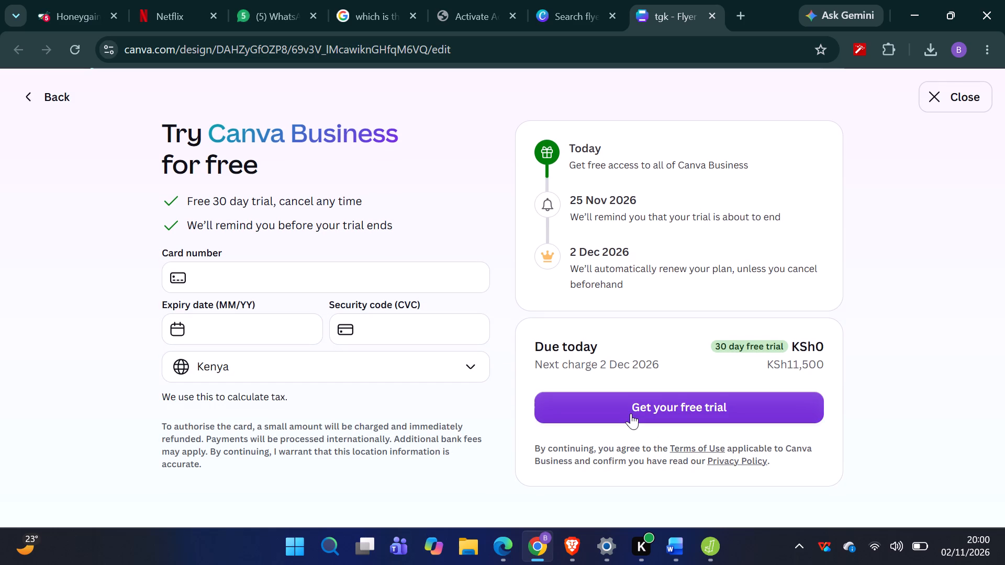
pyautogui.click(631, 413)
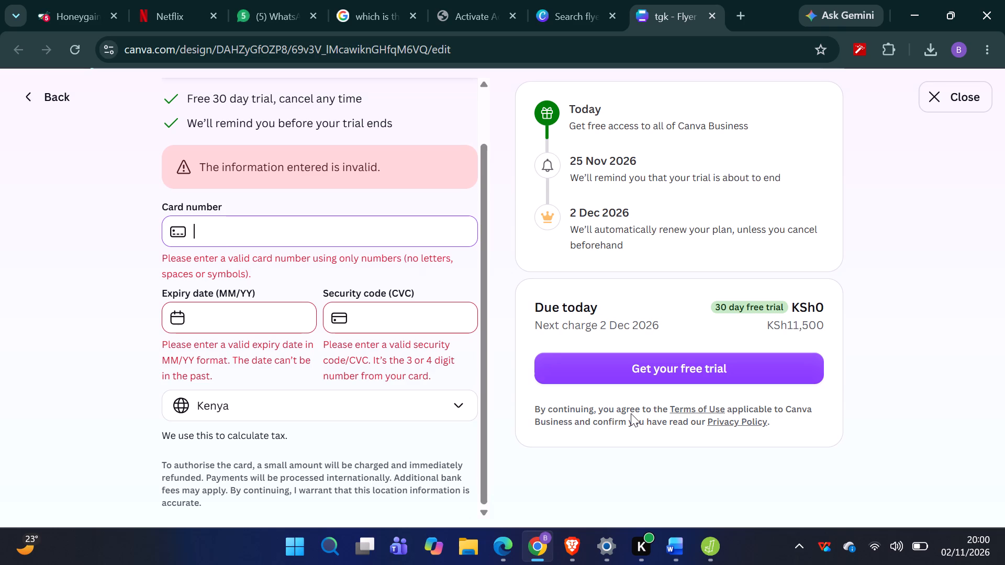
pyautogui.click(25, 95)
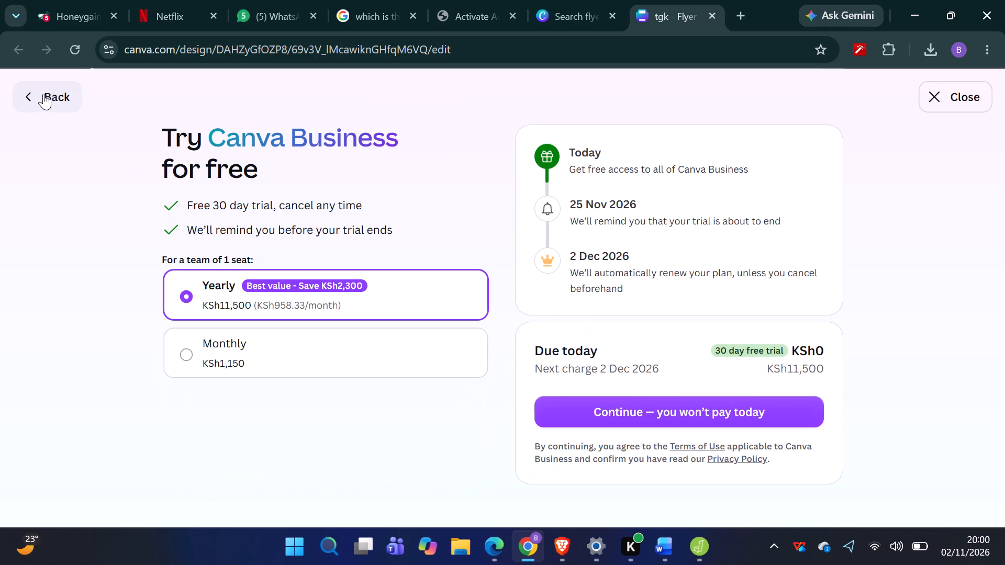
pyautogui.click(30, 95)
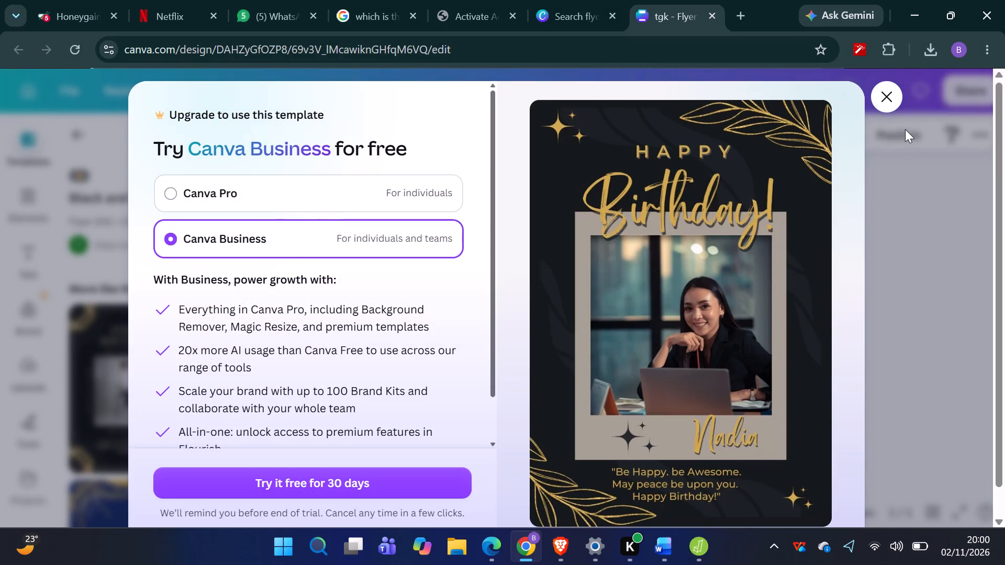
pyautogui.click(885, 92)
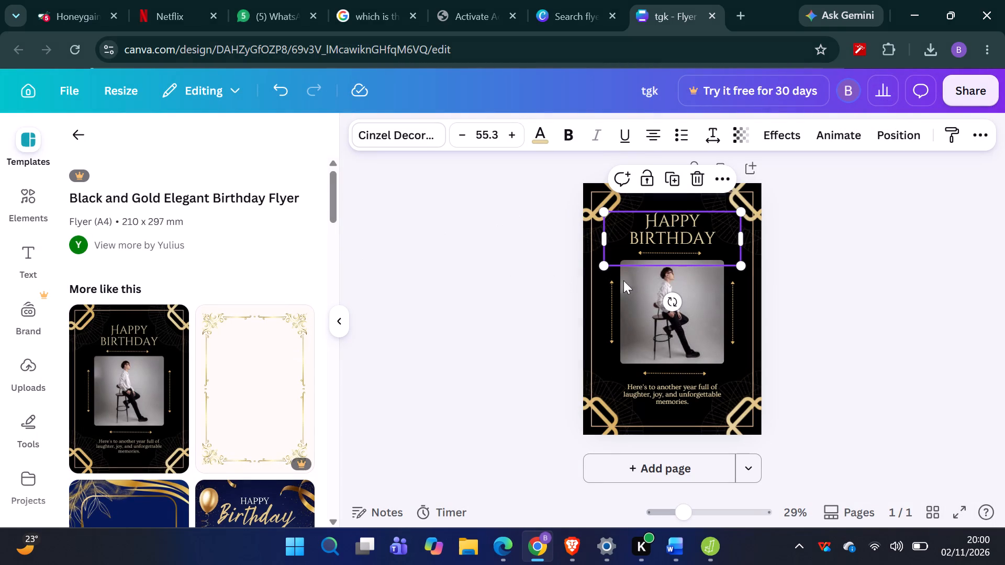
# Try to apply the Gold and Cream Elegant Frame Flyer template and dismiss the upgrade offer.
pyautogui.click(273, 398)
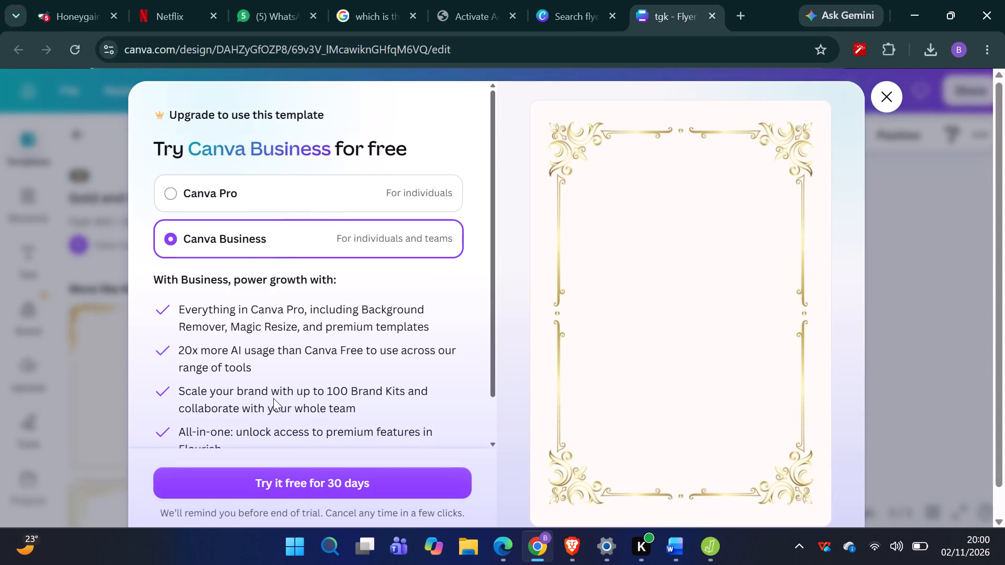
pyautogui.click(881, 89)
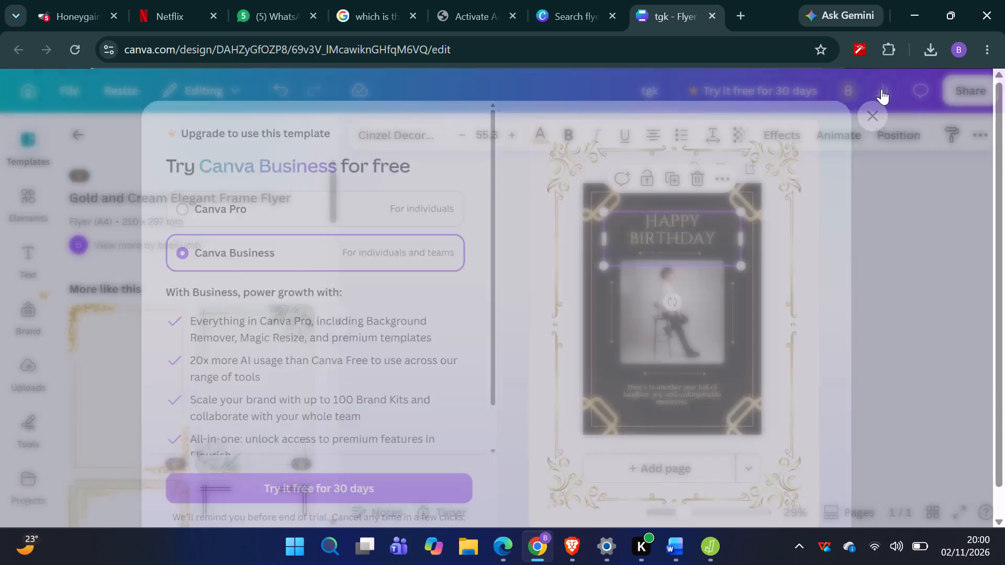
# Return to the main flyer template collection and examine the further templates suggested there.
pyautogui.scroll(2, 206, 238)
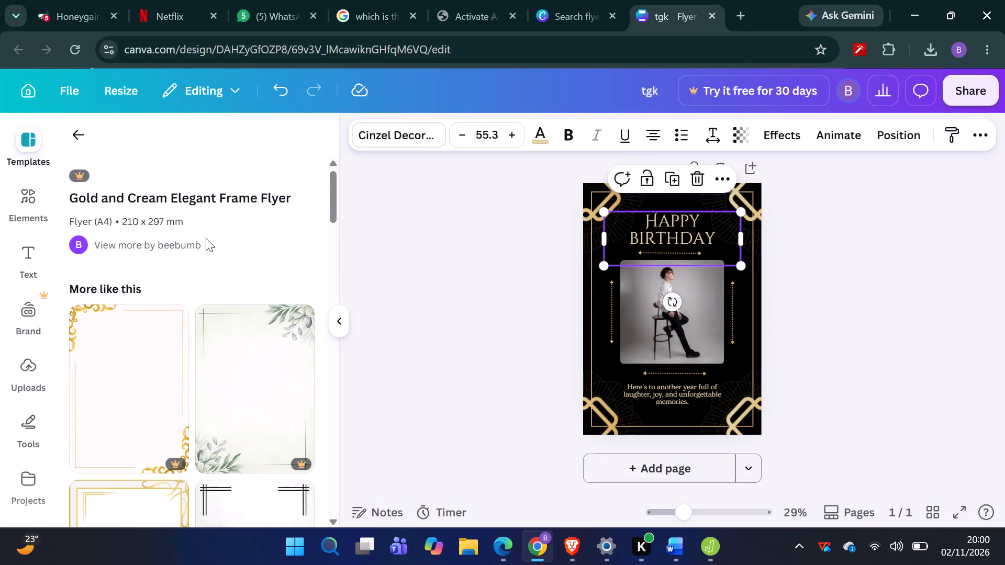
pyautogui.scroll(2, 158, 196)
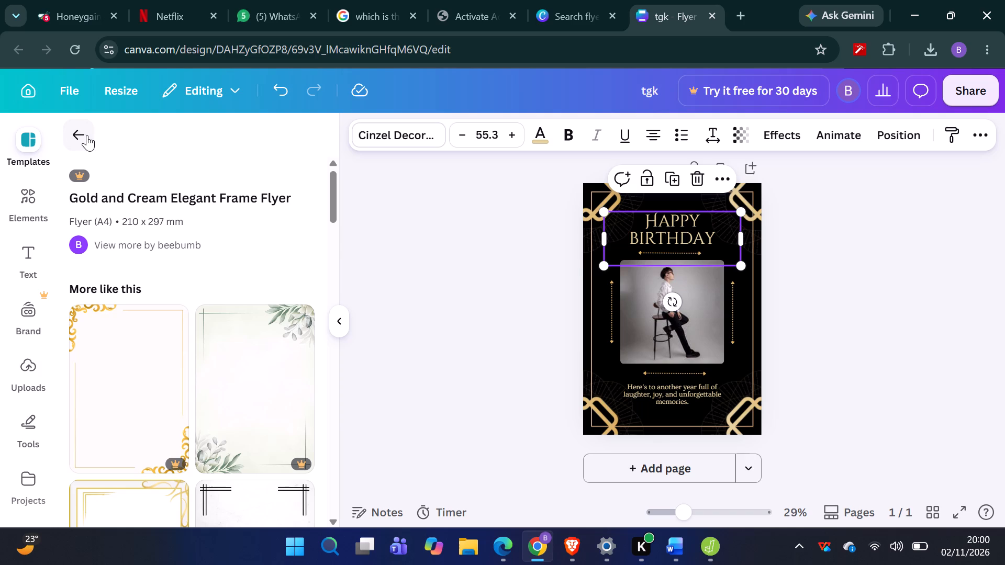
pyautogui.click(87, 135)
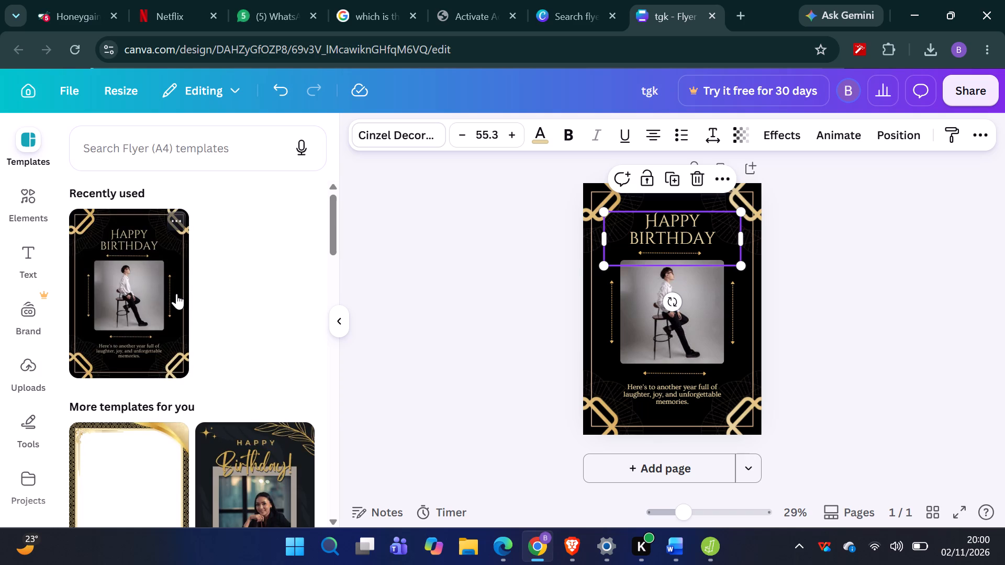
pyautogui.scroll(-3, 176, 293)
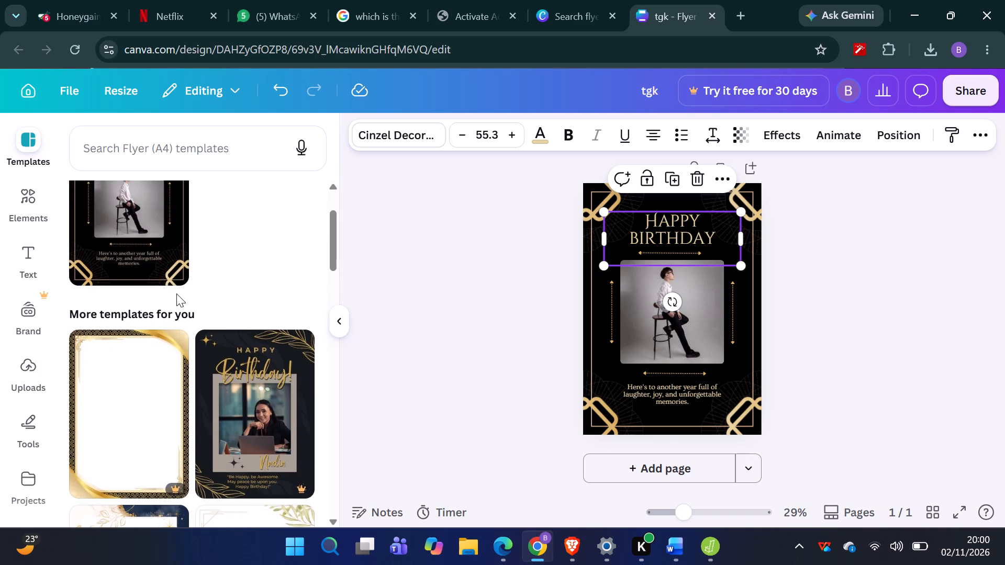
pyautogui.scroll(-1, 176, 293)
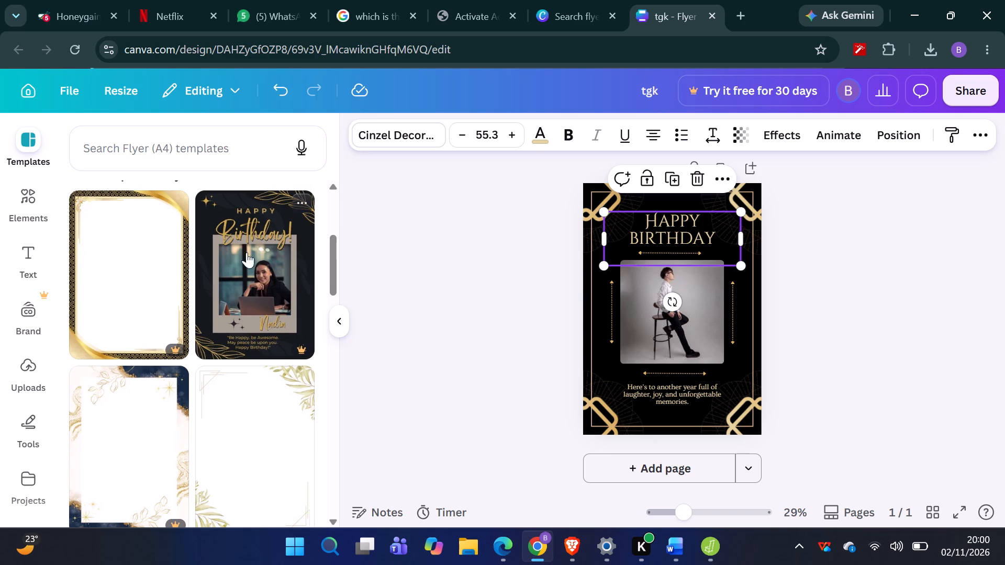
# Delete the selected "Happy Birthday" title from the flyer.
pyautogui.click(695, 177)
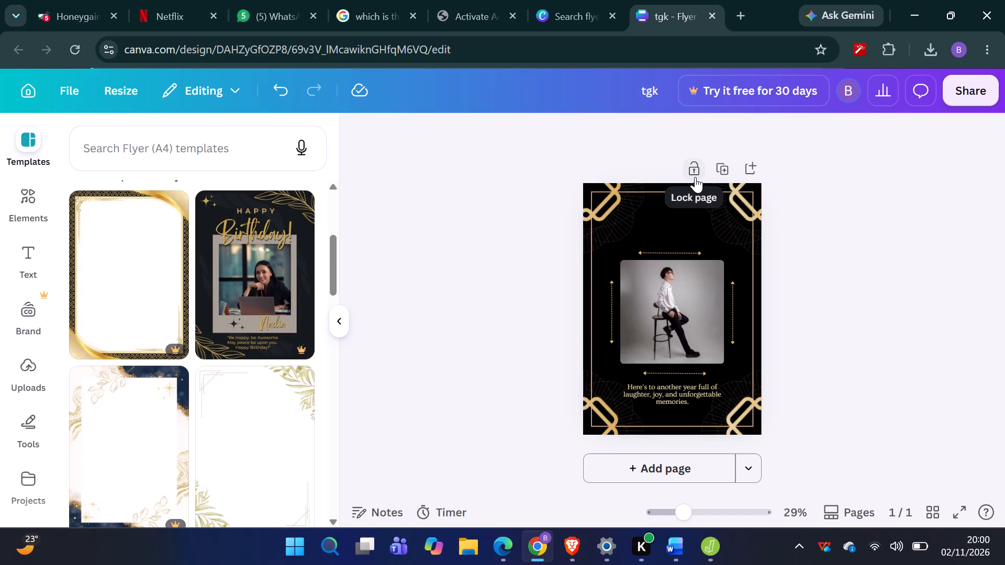
# Add a default heading text box to the flyer.
pyautogui.click(25, 265)
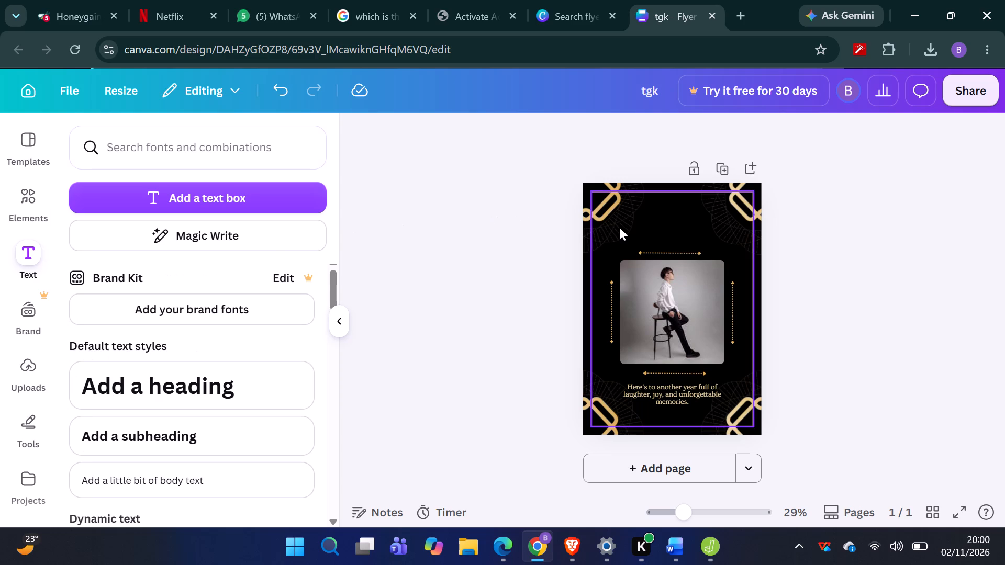
pyautogui.click(248, 397)
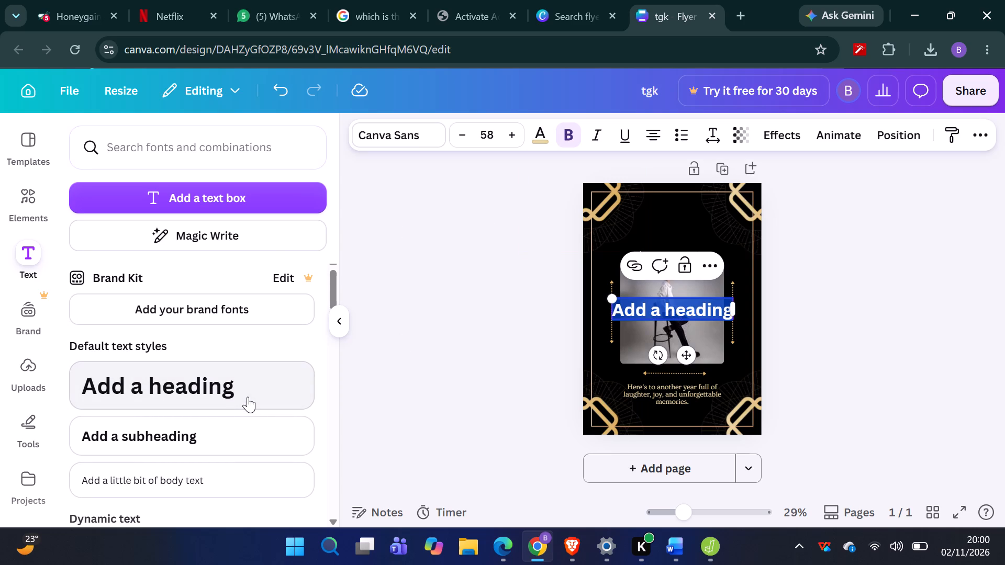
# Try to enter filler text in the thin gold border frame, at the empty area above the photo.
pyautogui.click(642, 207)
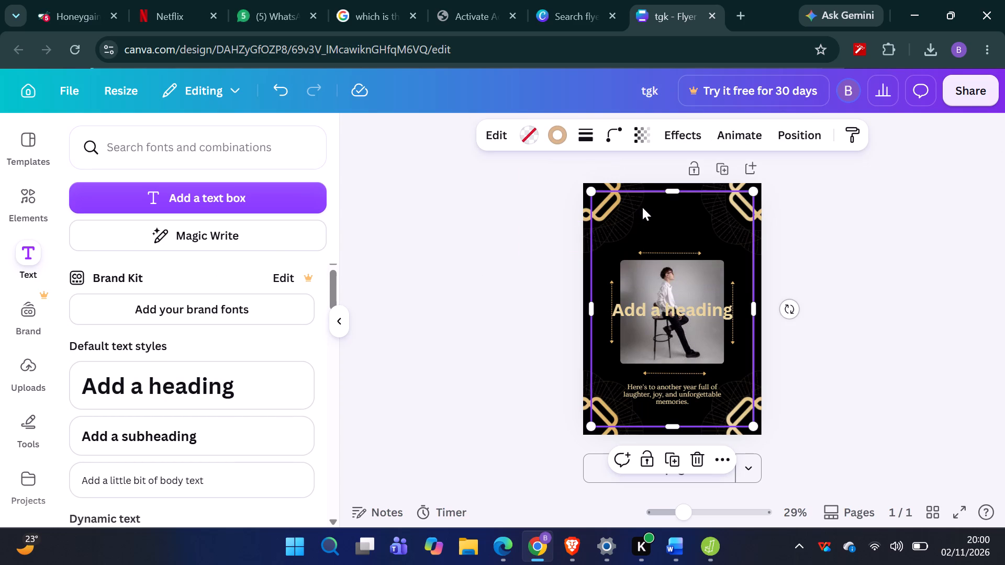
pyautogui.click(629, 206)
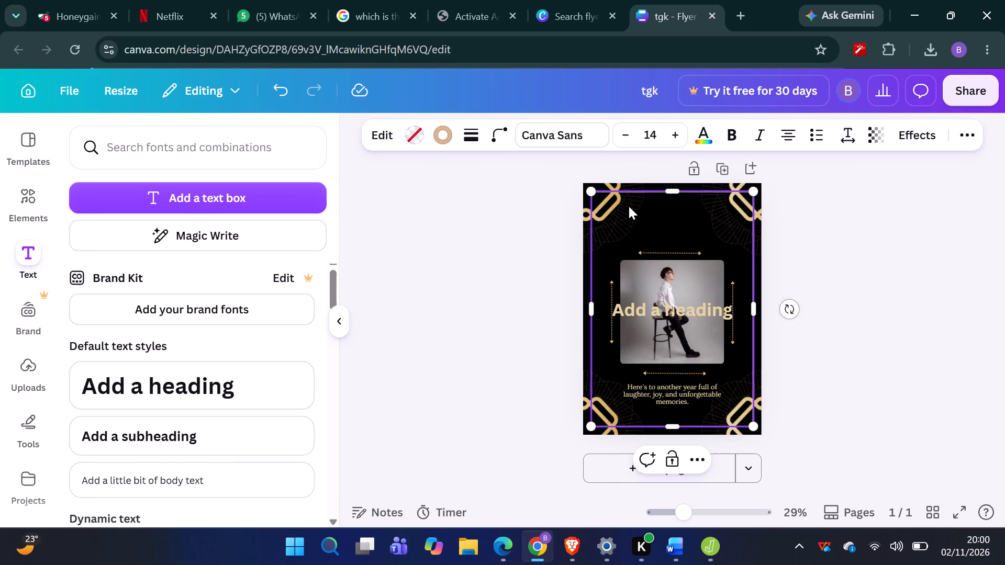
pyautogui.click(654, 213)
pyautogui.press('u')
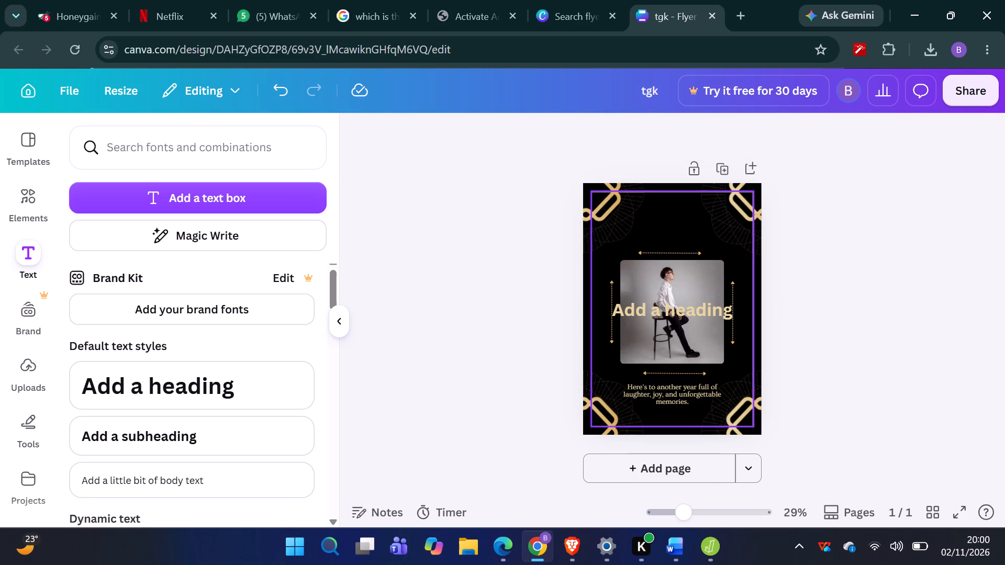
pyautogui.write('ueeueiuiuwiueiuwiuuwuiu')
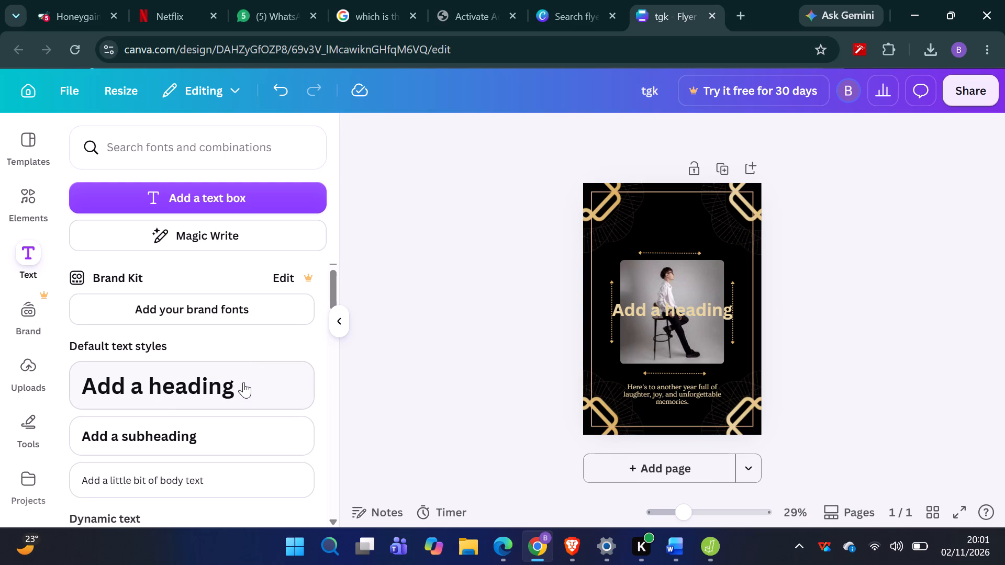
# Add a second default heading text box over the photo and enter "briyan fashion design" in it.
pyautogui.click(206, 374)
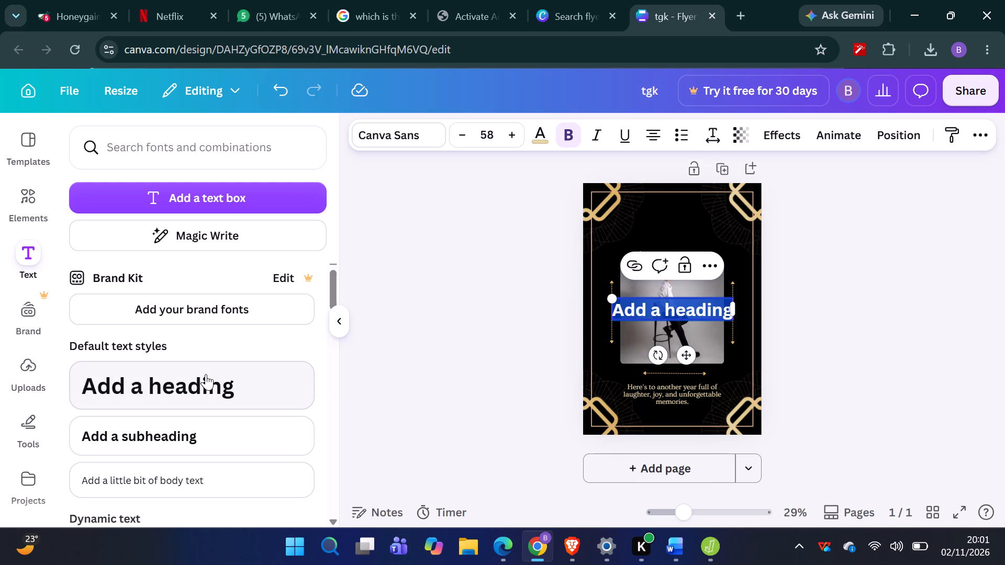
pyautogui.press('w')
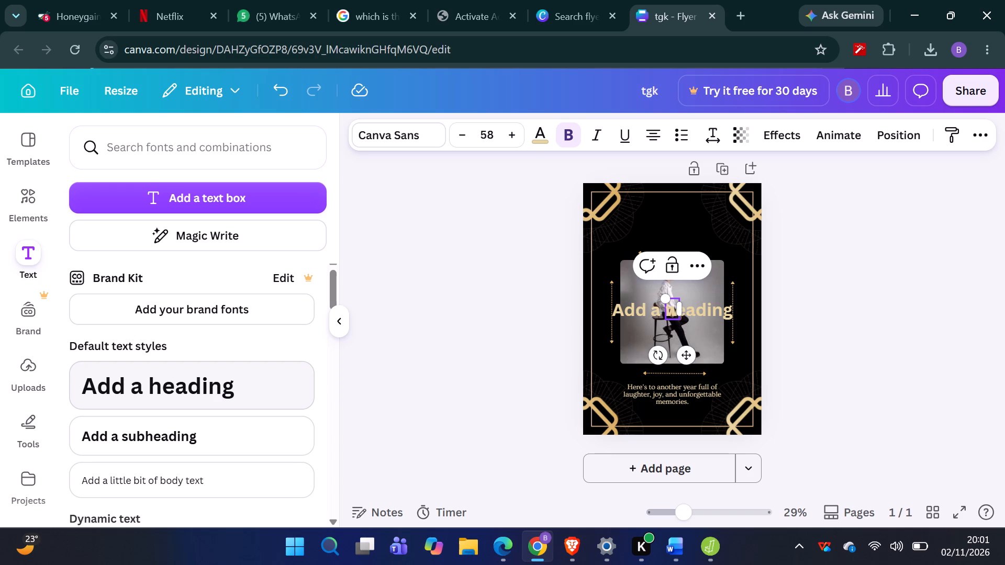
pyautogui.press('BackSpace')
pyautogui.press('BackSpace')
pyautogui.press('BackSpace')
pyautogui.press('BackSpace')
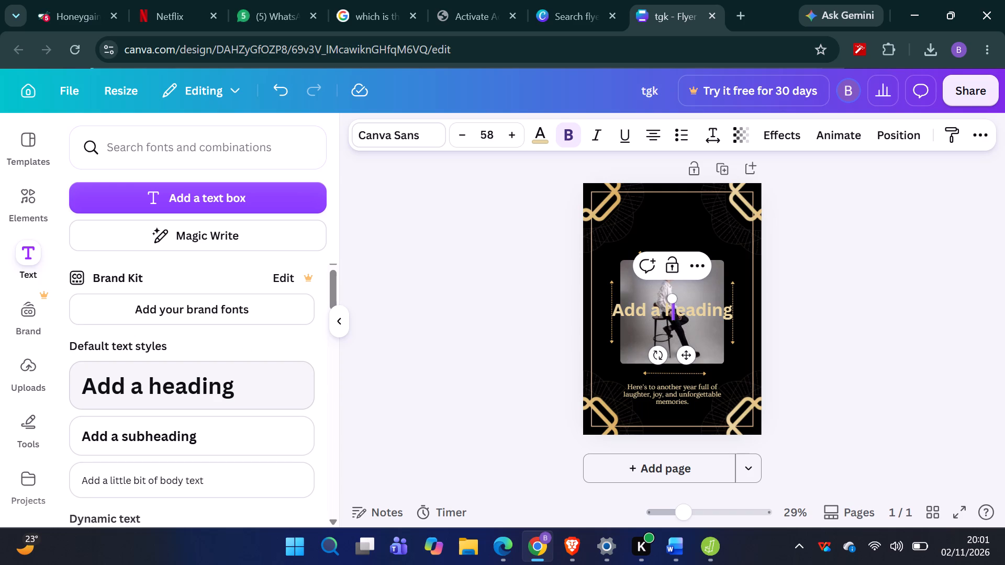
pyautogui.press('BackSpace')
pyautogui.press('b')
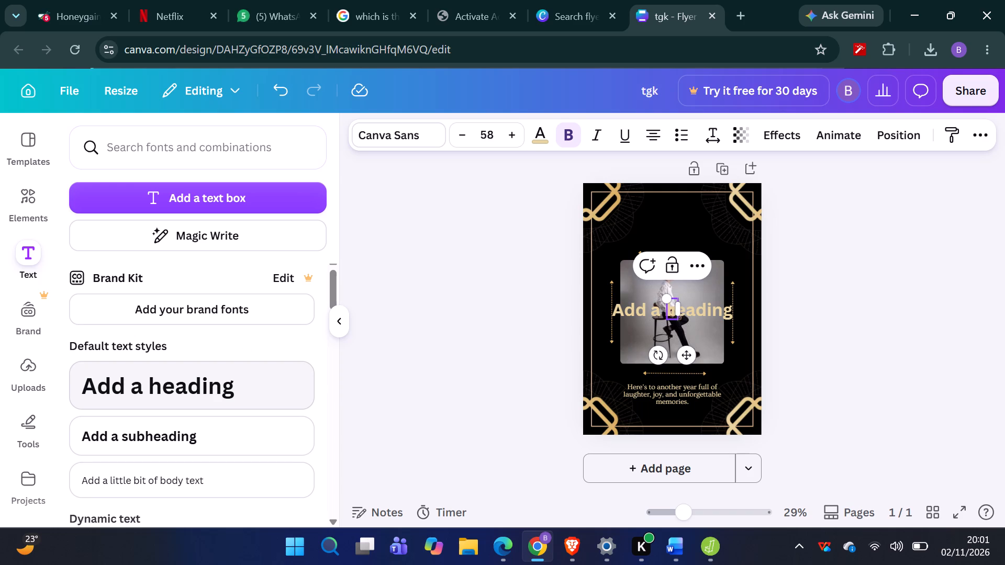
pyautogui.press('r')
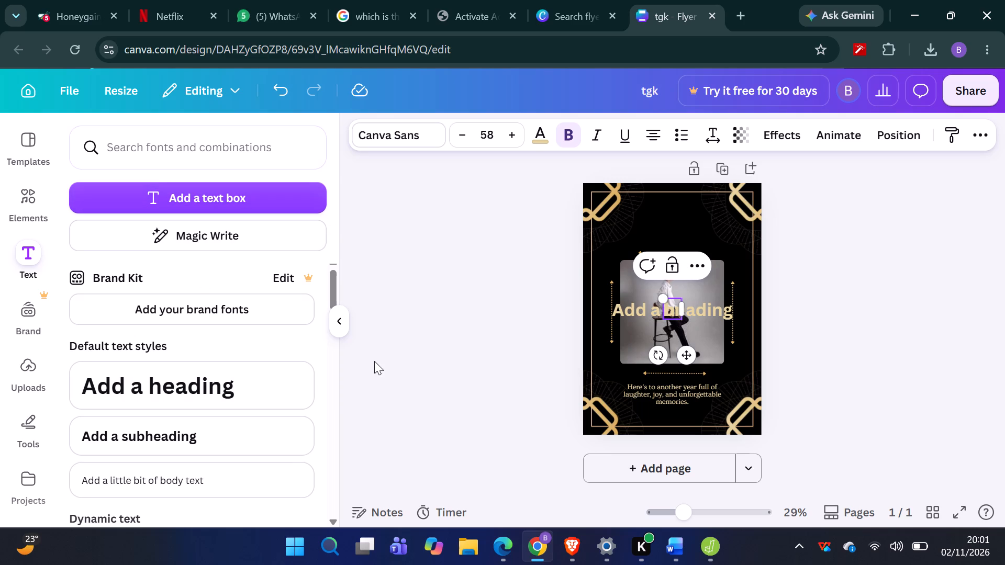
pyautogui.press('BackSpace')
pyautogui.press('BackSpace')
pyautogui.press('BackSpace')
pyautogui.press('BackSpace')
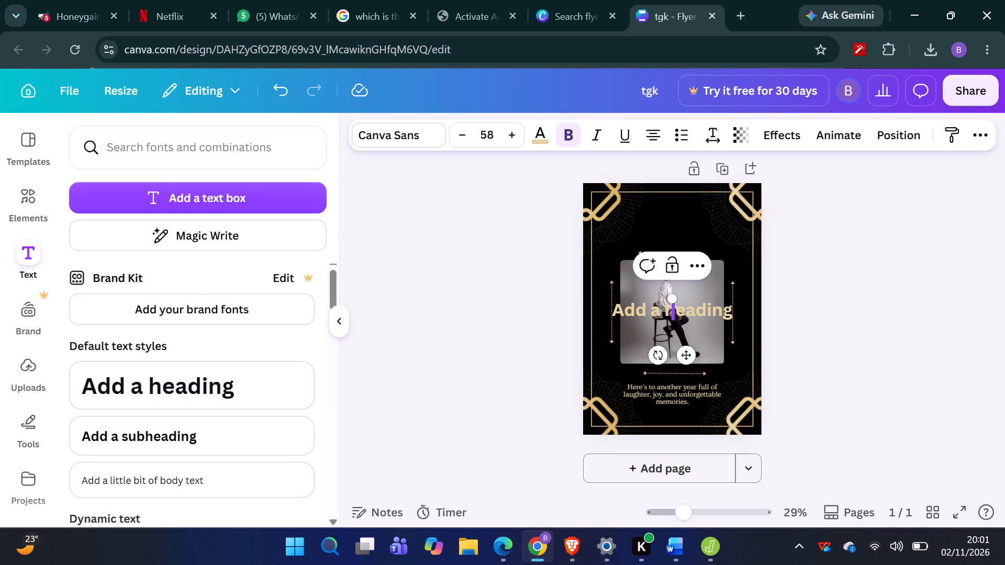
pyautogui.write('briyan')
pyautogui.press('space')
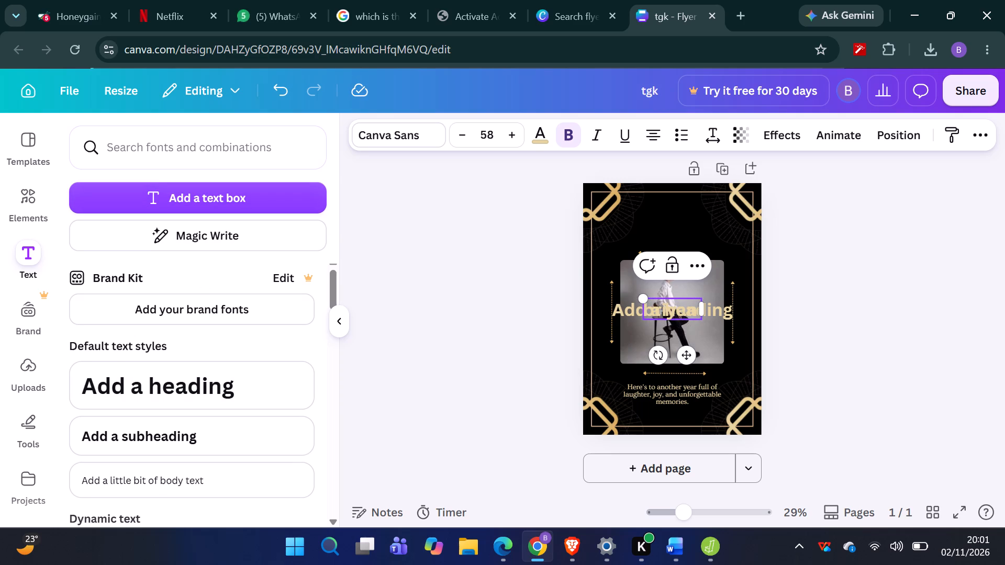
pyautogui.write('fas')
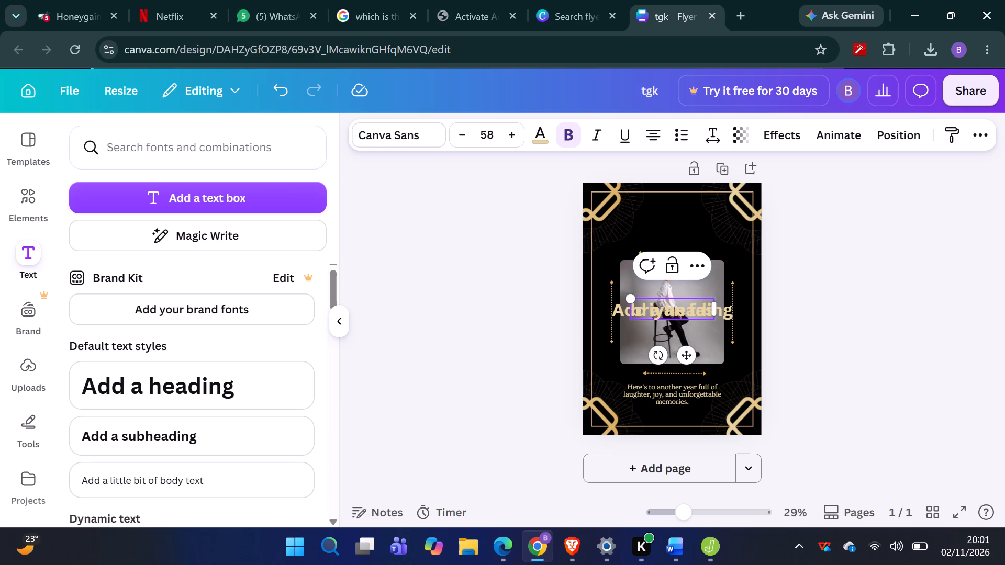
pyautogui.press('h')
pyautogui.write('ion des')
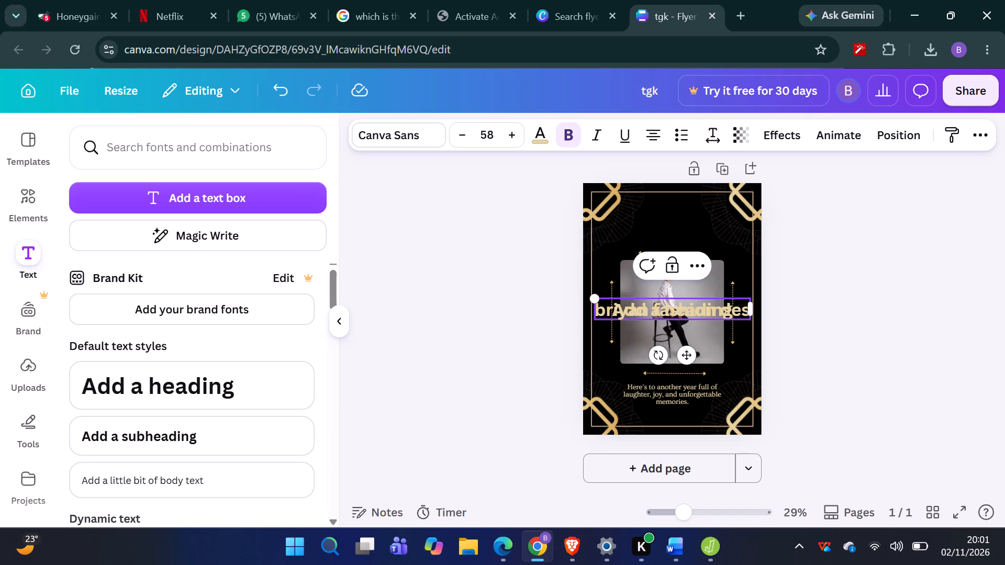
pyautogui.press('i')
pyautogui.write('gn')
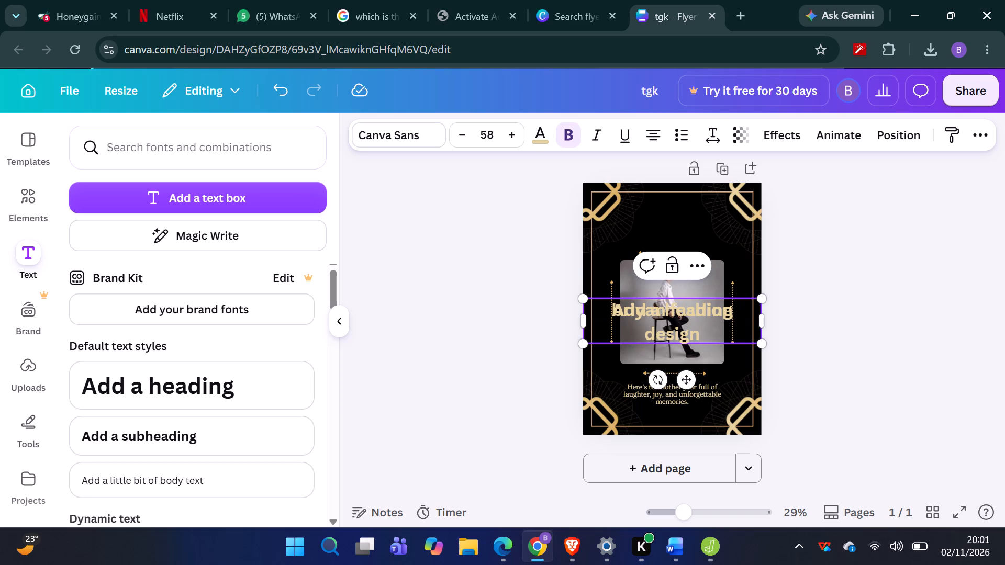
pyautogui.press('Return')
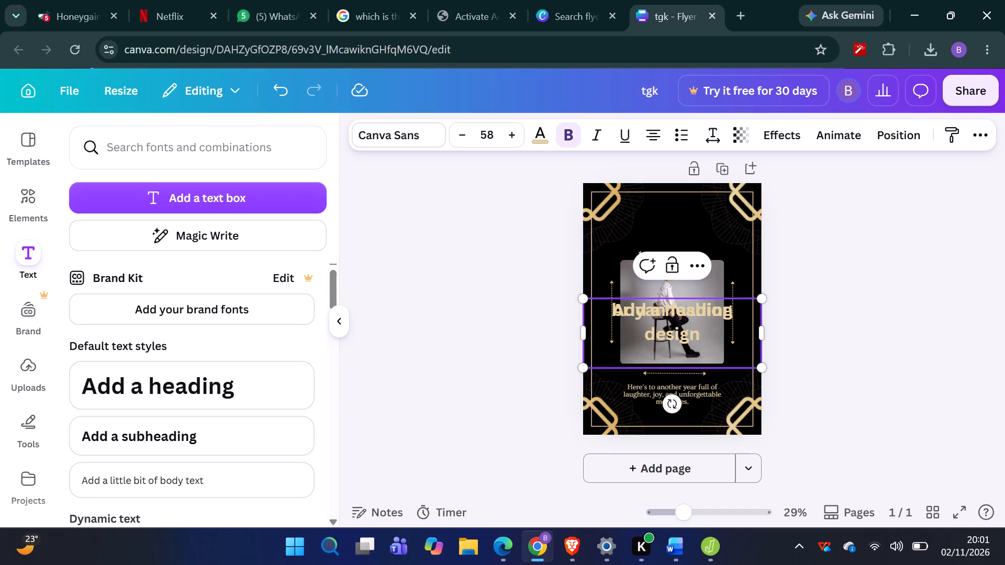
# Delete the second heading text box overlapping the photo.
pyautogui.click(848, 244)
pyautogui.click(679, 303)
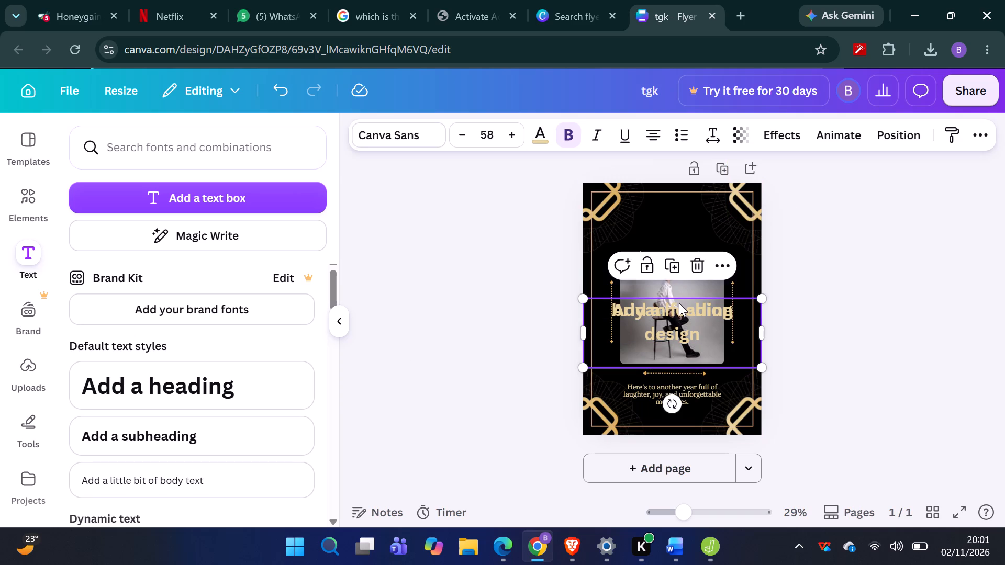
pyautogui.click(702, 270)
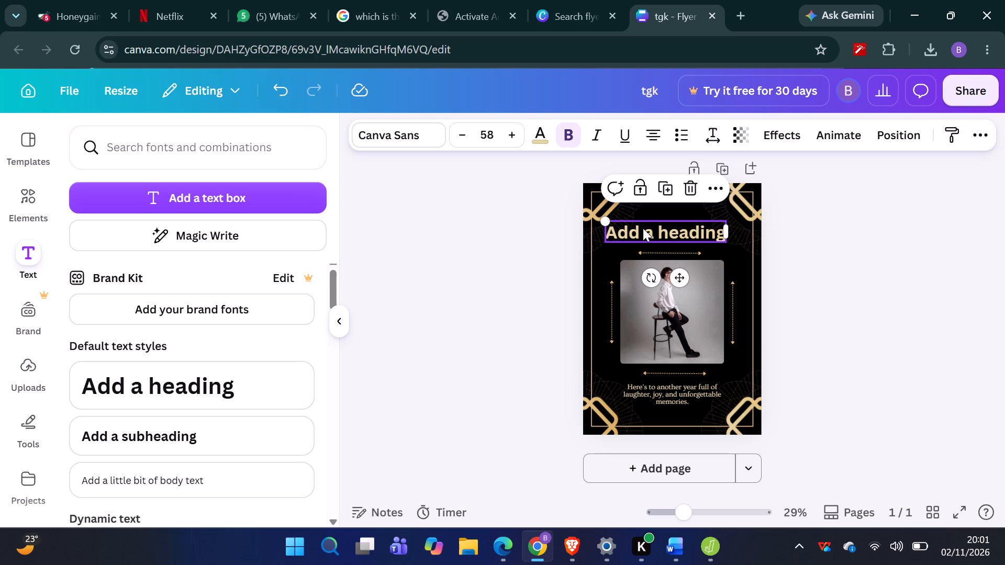
# Replace the placeholder text of the heading above the photo with "BERYL FASHION HOUSE".
pyautogui.click(643, 228)
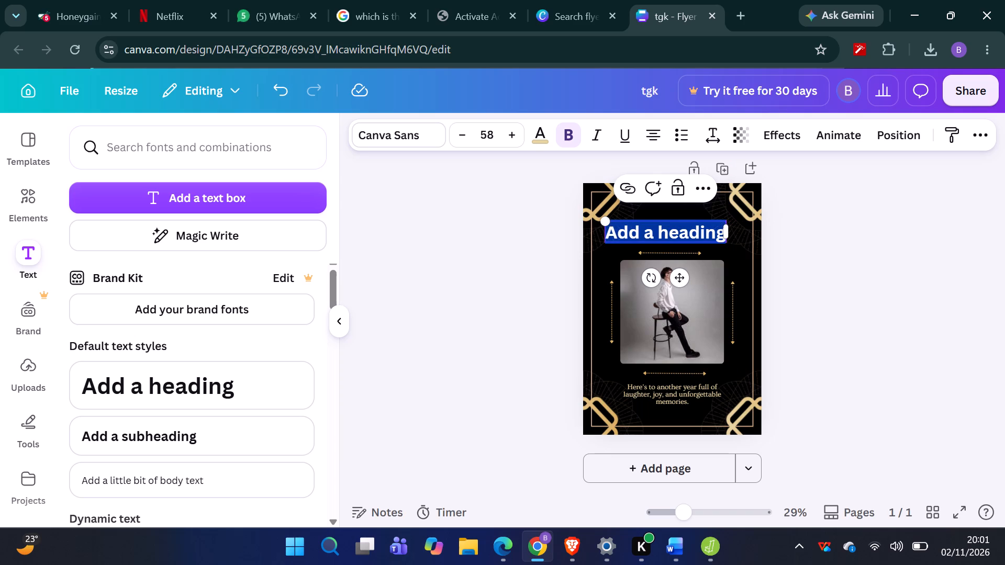
pyautogui.press('BackSpace')
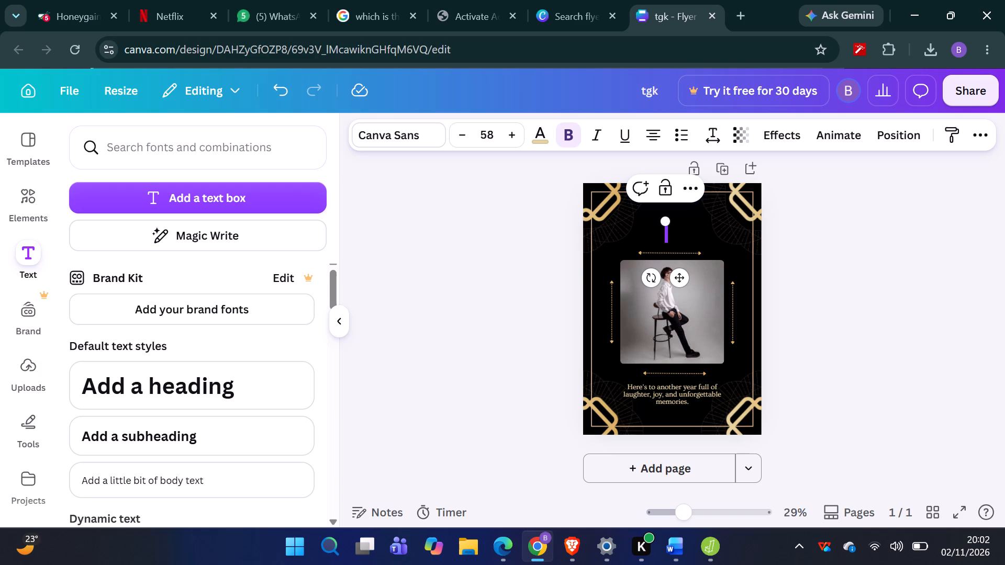
pyautogui.press('b')
pyautogui.write('eryl')
pyautogui.press('space')
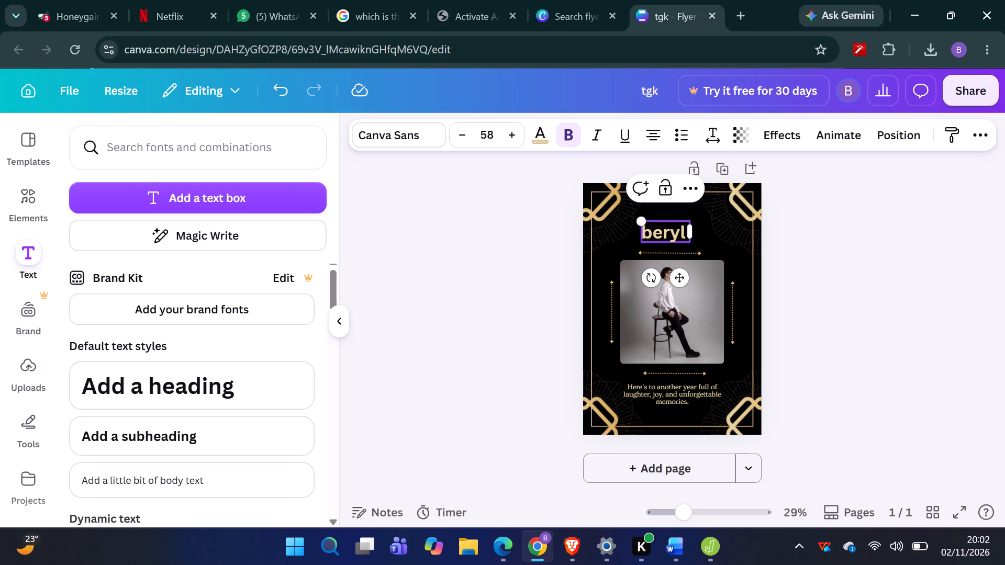
pyautogui.press('BackSpace')
pyautogui.press('BackSpace')
pyautogui.press('BackSpace')
pyautogui.press('BackSpace')
pyautogui.press('BackSpace')
pyautogui.press('BackSpace')
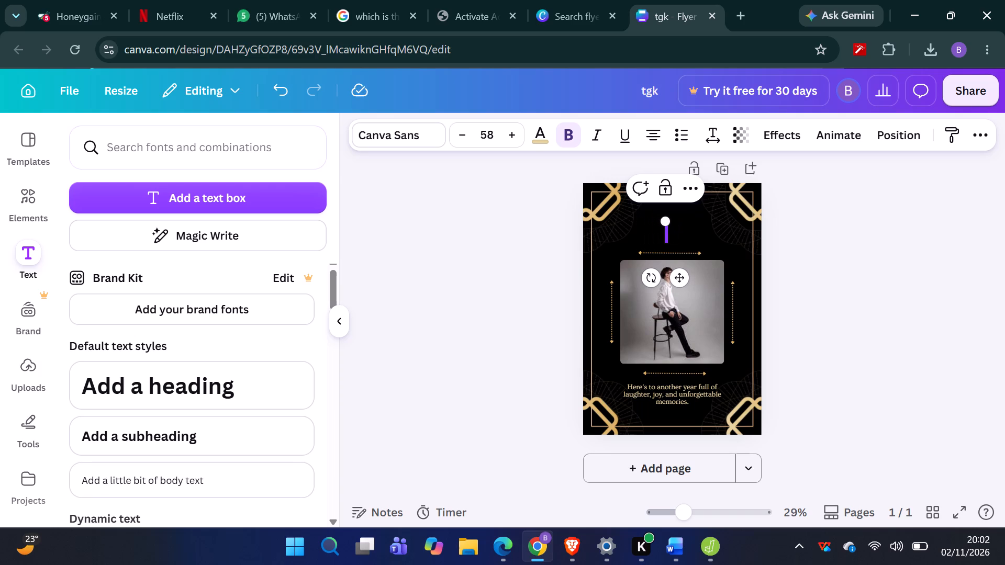
pyautogui.write('BERYL FASHIO')
pyautogui.write('N')
pyautogui.press('space')
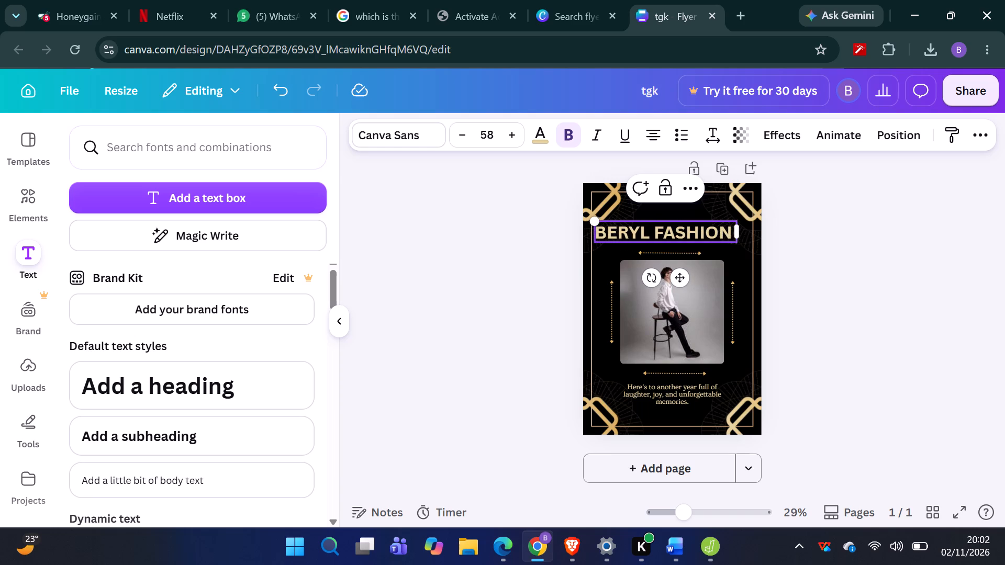
pyautogui.write('HO')
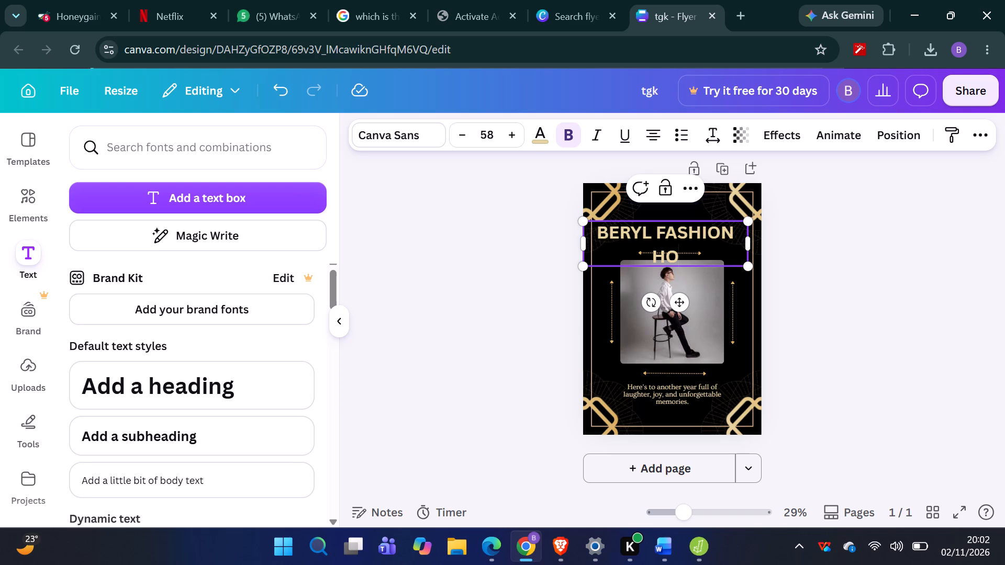
pyautogui.write('USE')
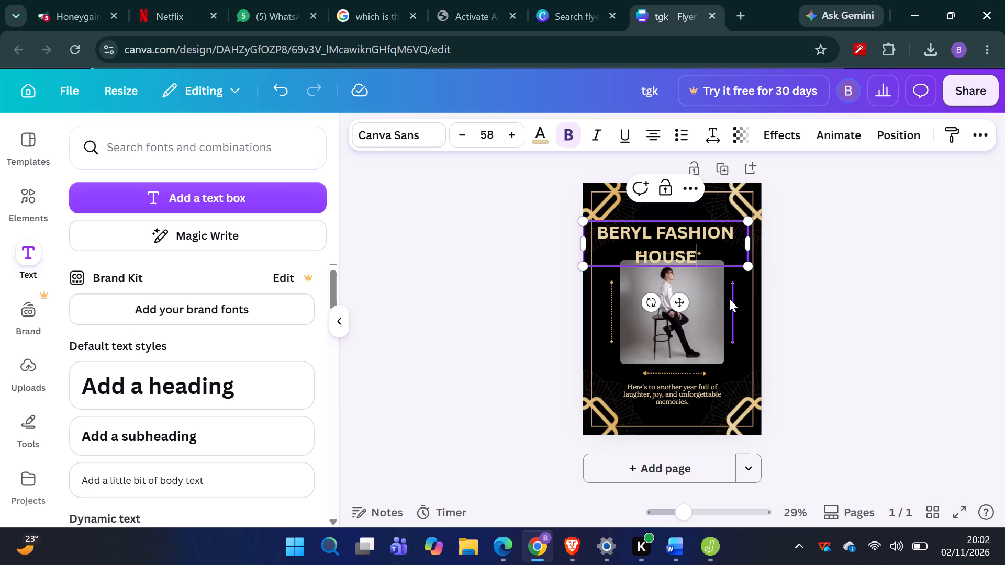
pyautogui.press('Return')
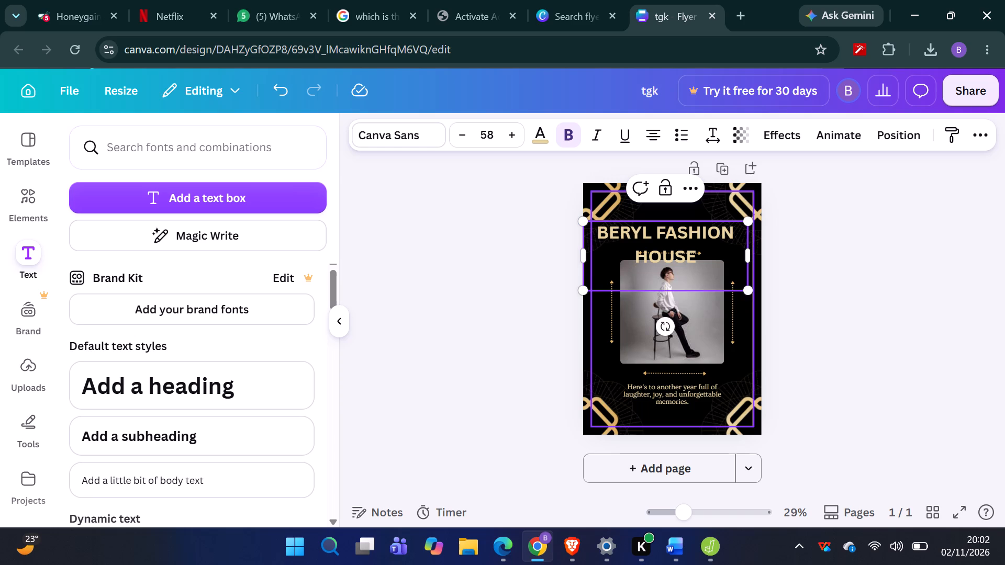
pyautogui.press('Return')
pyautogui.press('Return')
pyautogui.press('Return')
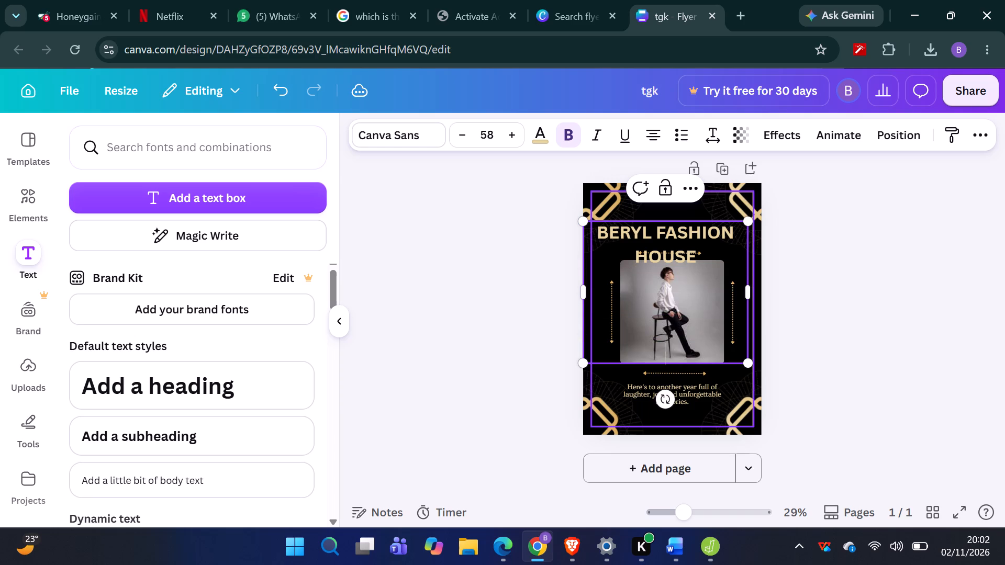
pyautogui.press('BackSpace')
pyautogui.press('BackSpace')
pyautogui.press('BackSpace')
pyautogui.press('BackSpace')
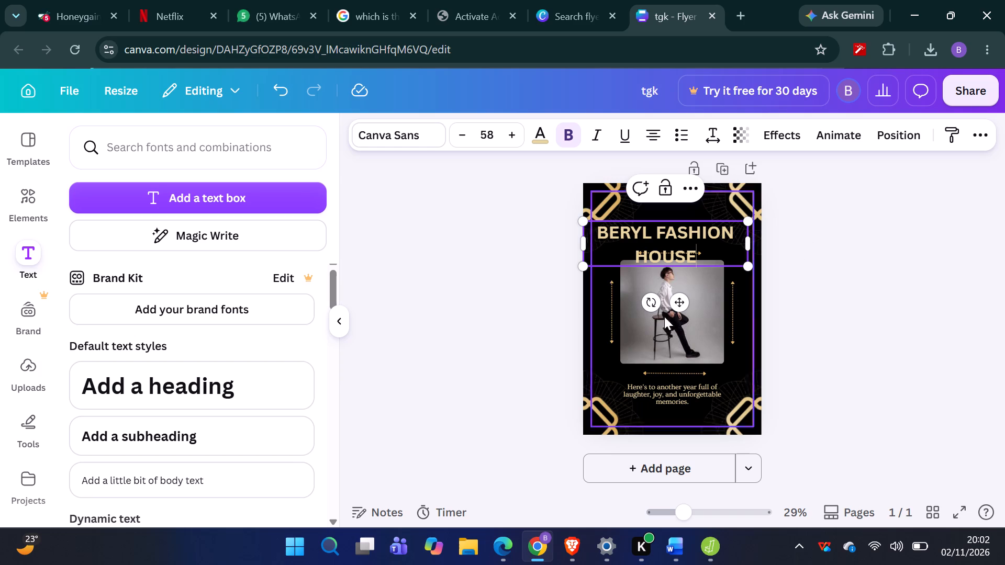
# Examine the text apps and font combinations offered below the default text styles.
pyautogui.scroll(-3, 208, 404)
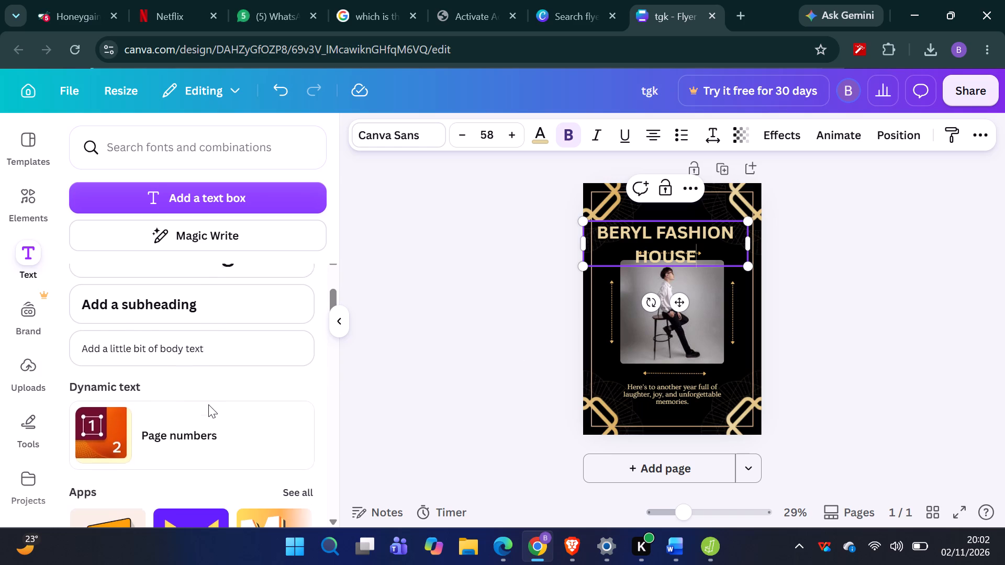
pyautogui.scroll(-2, 208, 404)
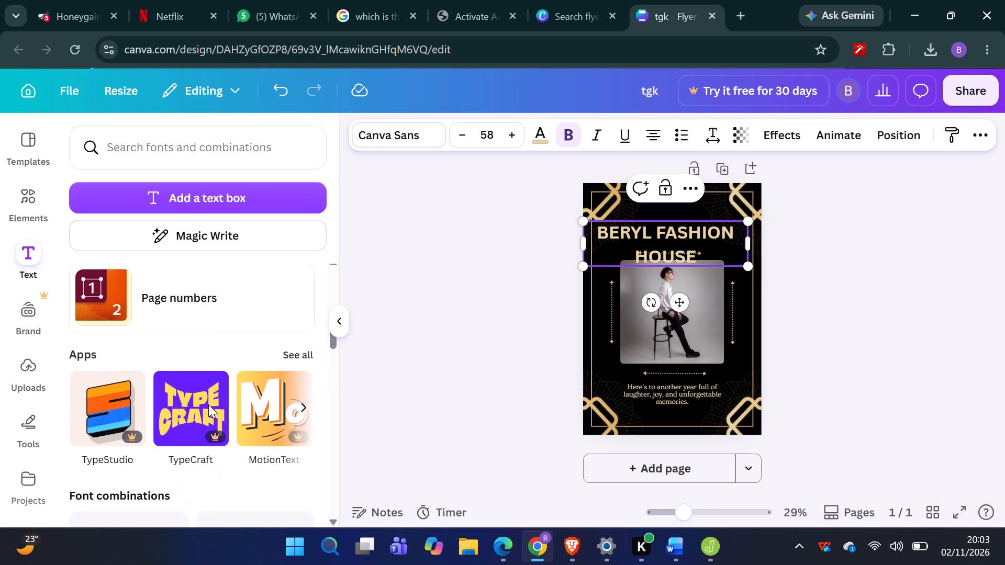
pyautogui.scroll(-5, 208, 404)
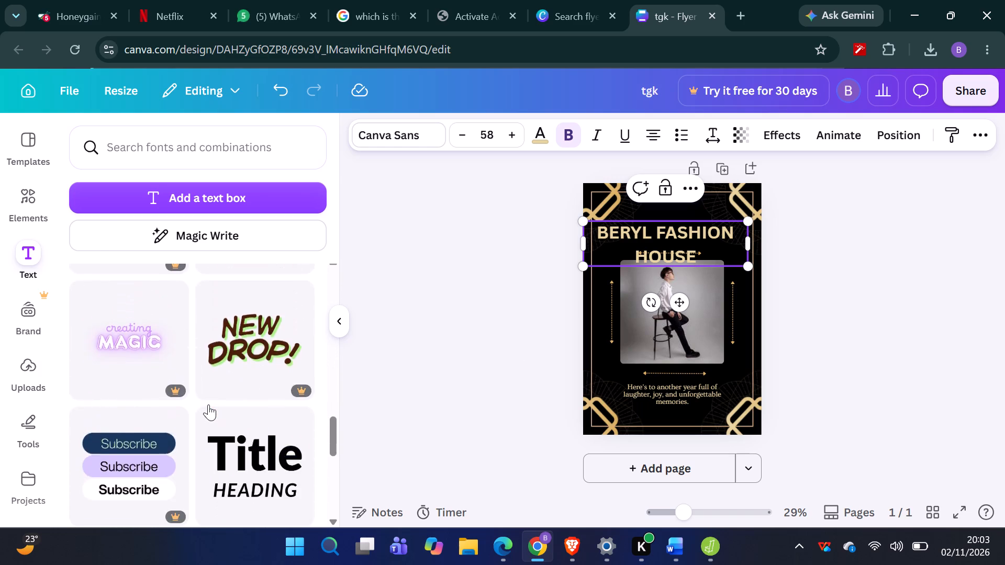
pyautogui.scroll(-1, 208, 404)
pyautogui.scroll(3, 208, 404)
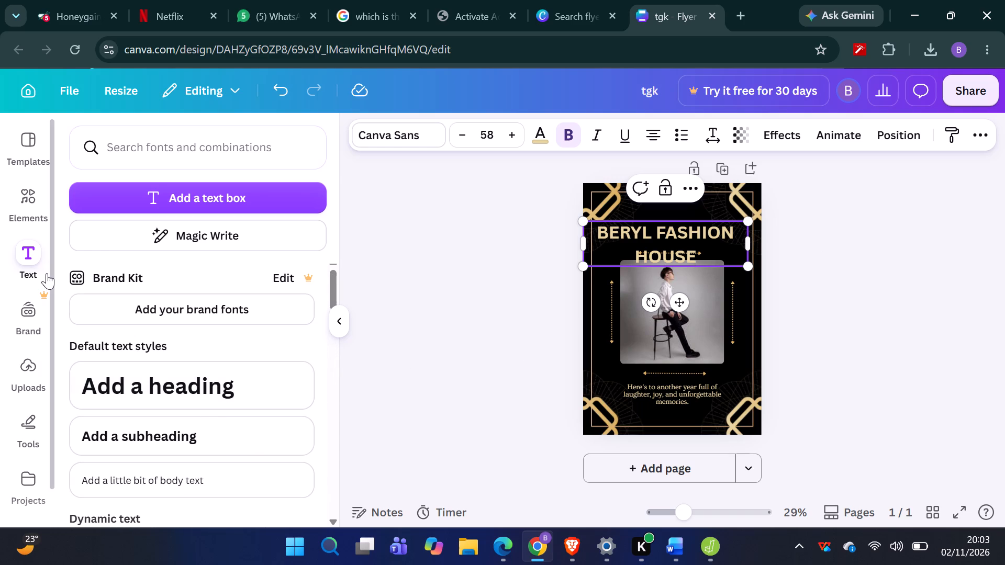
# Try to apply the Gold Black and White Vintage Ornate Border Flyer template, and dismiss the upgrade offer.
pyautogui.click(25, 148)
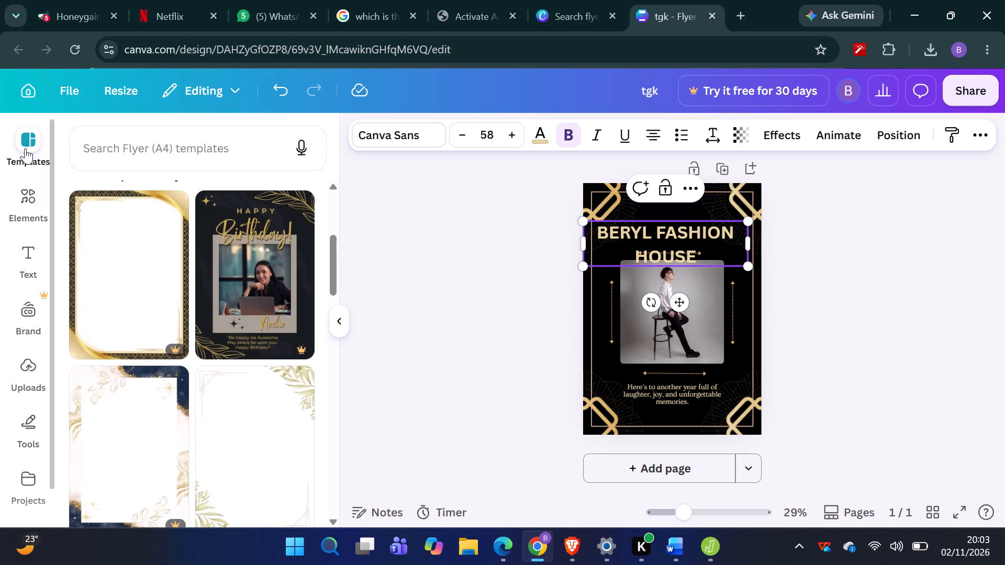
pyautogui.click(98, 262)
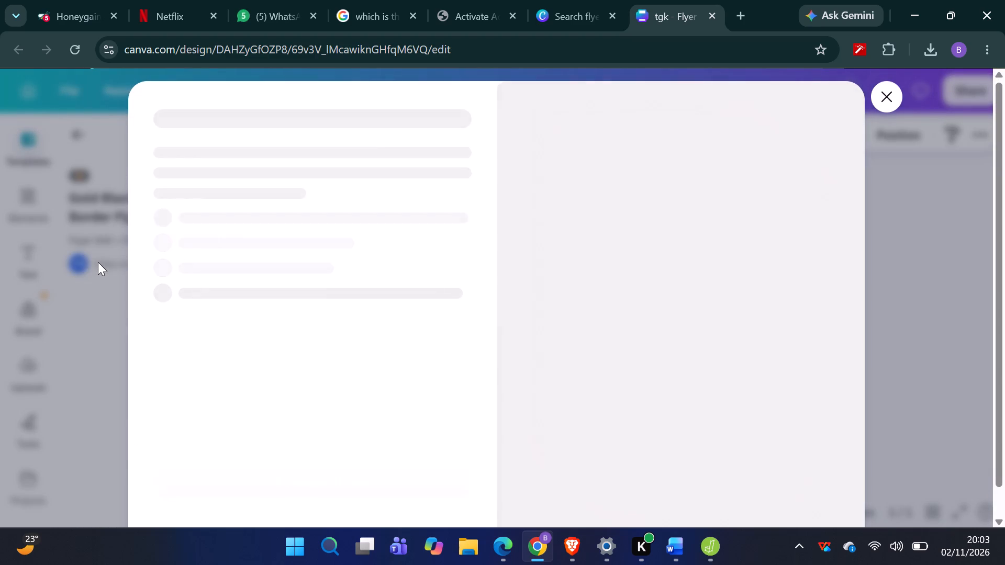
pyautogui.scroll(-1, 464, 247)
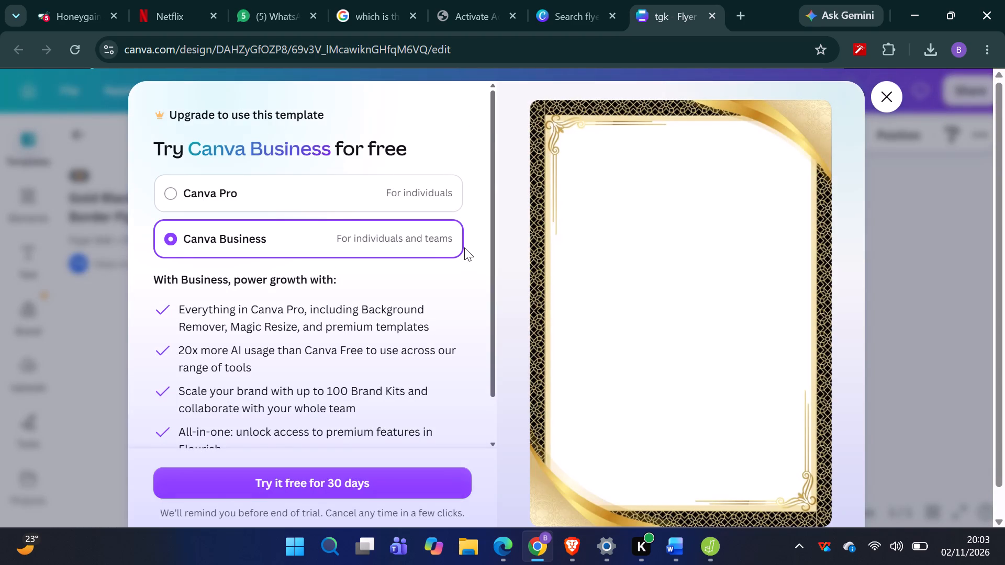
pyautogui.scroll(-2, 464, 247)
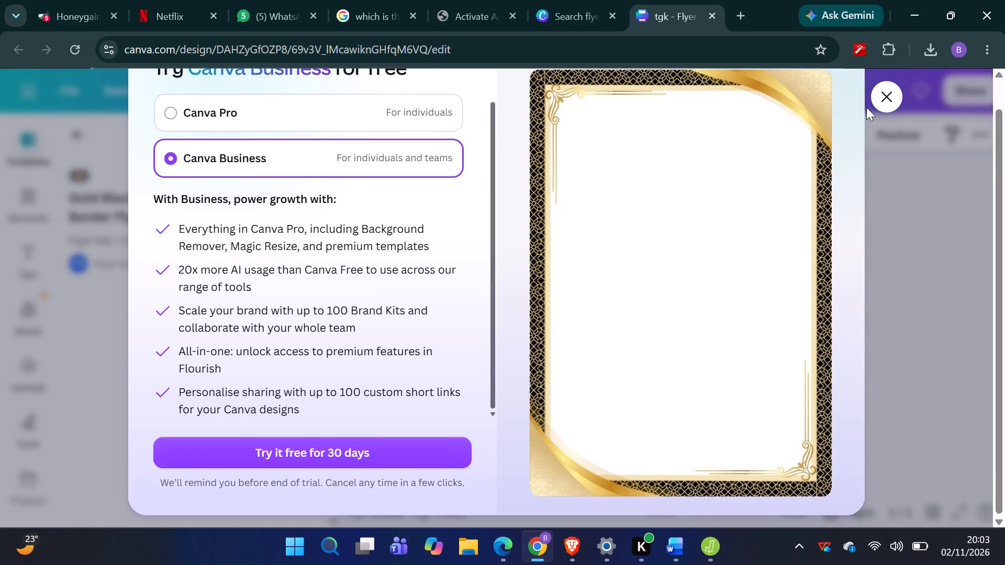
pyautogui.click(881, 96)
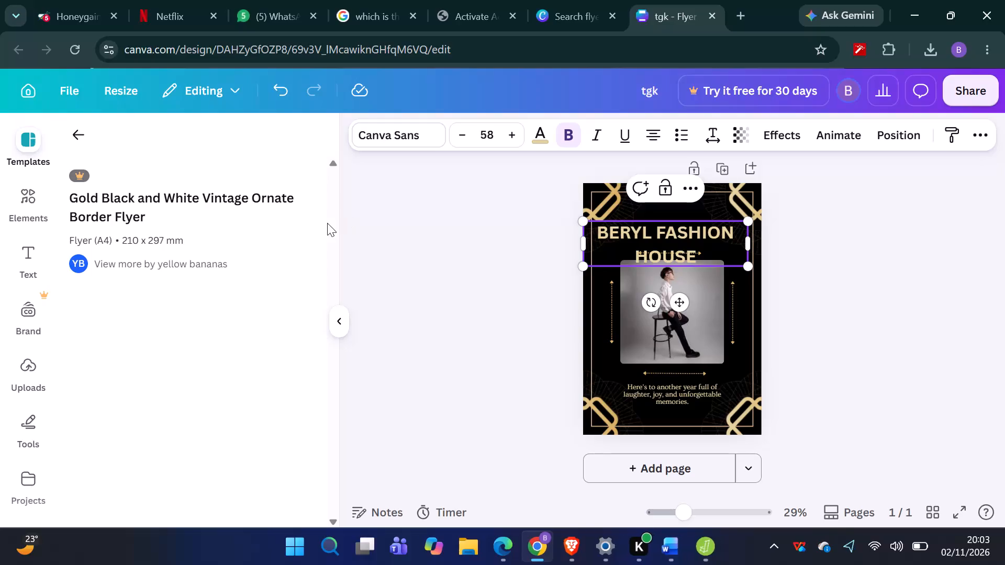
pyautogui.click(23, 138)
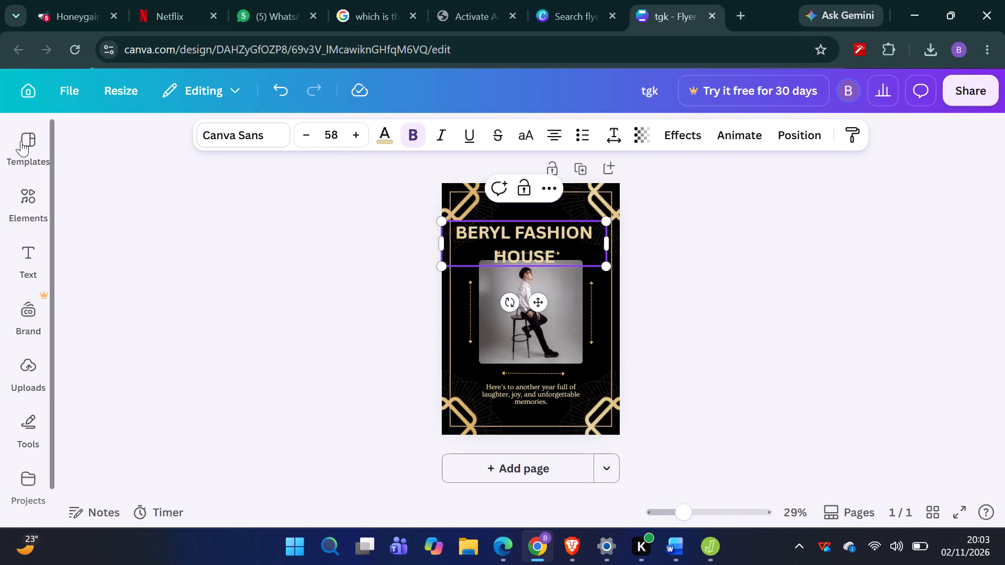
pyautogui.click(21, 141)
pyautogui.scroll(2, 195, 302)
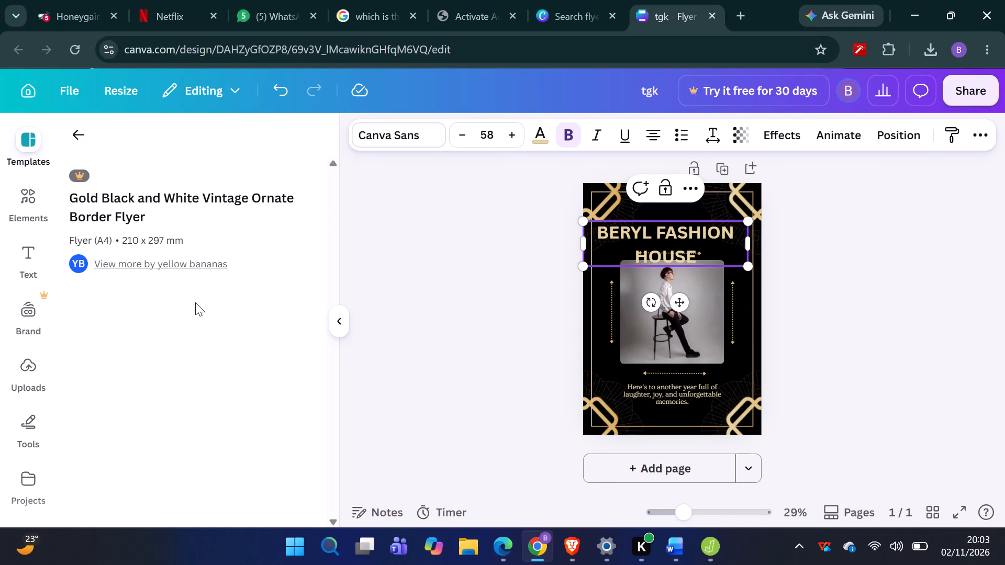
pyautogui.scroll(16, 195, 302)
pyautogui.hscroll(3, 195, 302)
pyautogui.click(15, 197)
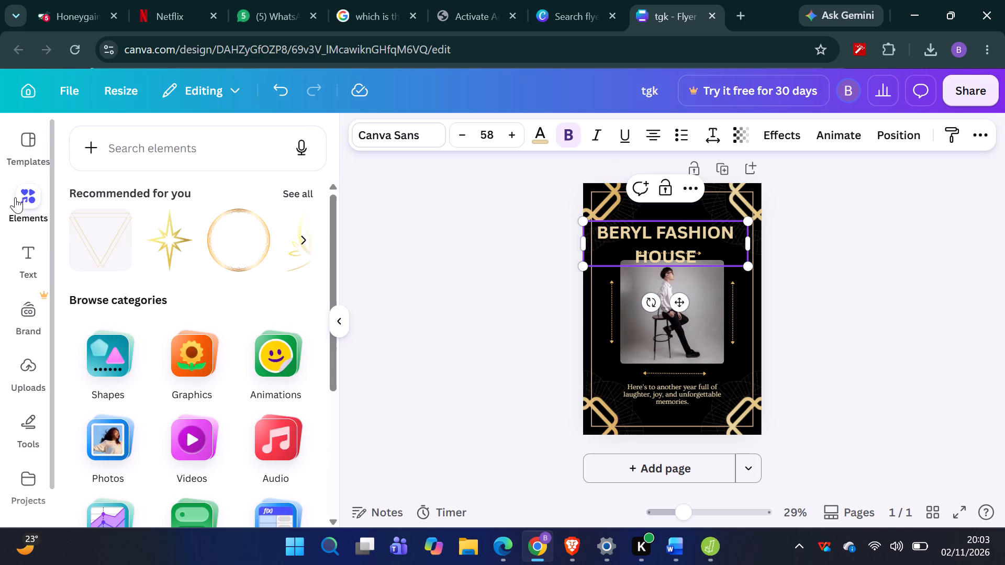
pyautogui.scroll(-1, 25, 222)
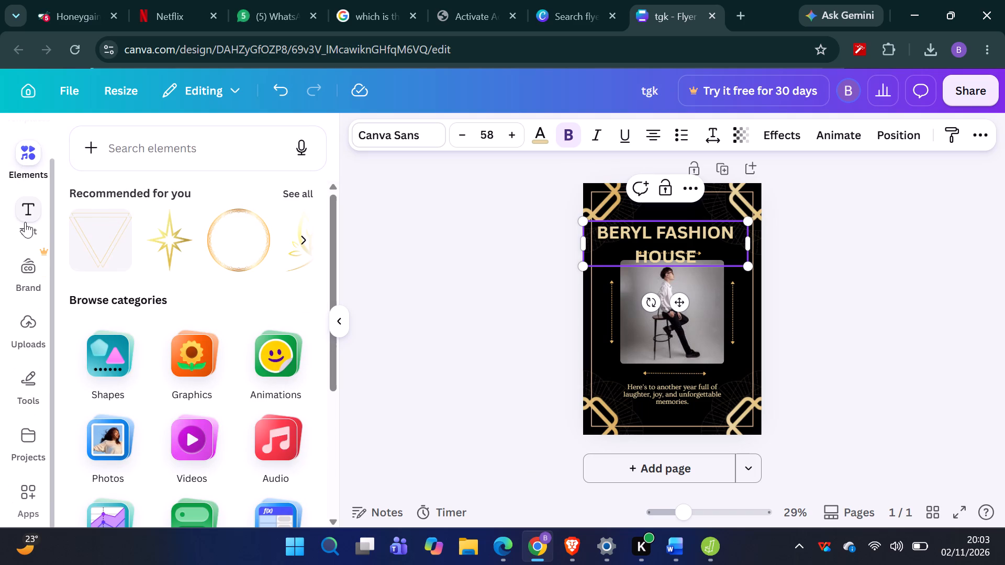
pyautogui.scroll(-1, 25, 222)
# Add a subheading text box to the flyer.
pyautogui.click(26, 209)
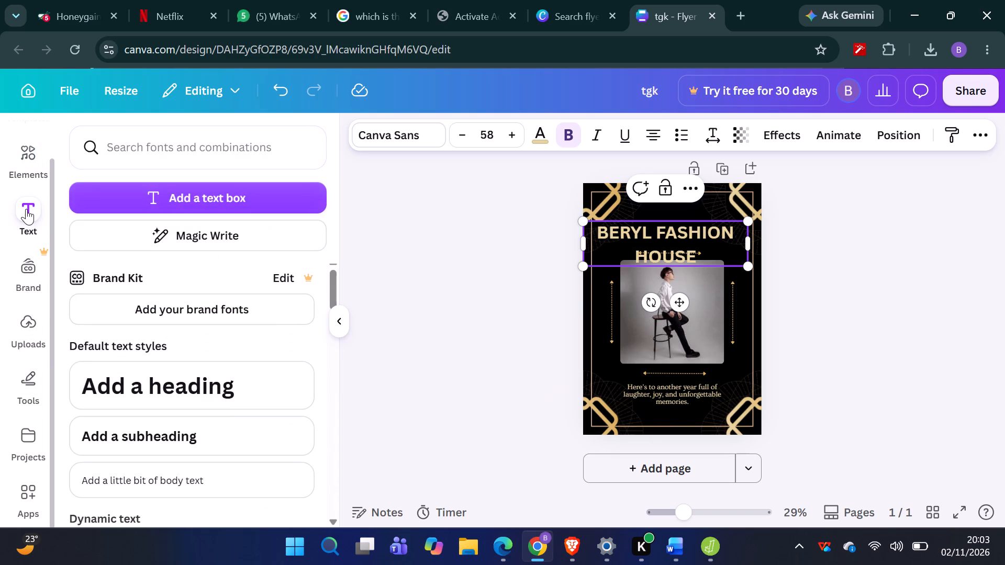
pyautogui.click(161, 446)
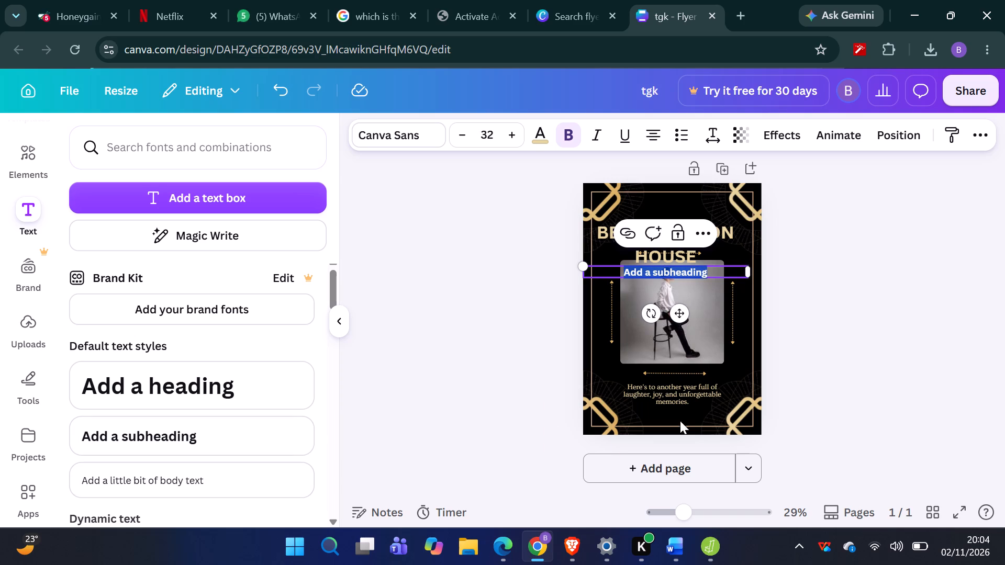
# Delete the birthday message text box below the photo.
pyautogui.click(695, 384)
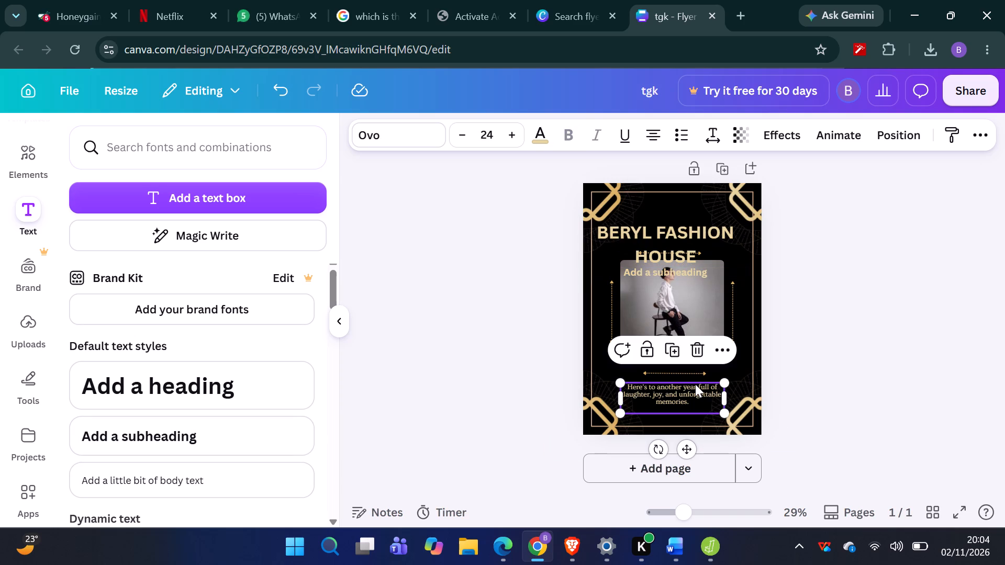
pyautogui.press('BackSpace')
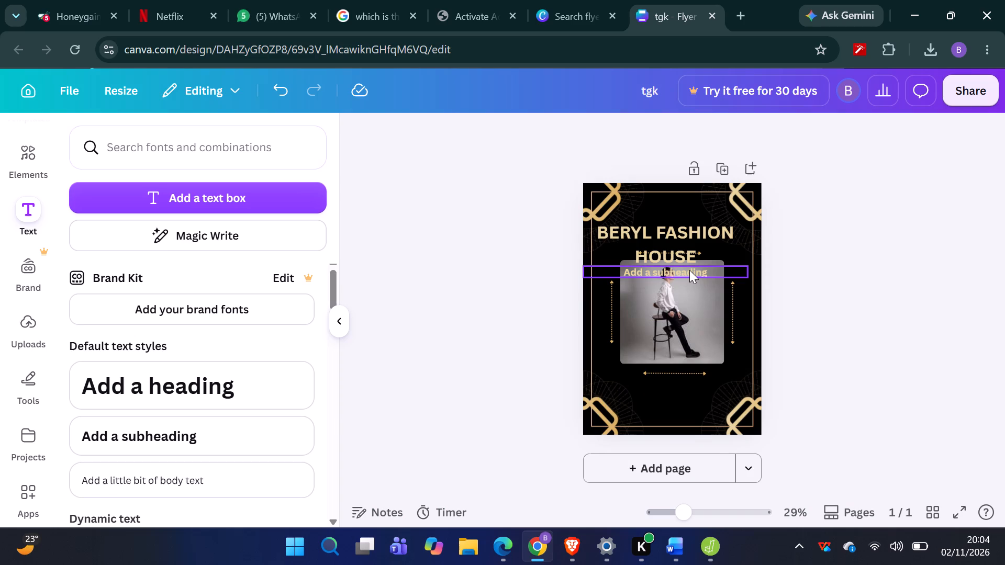
# Move the new subheading from the top of the photo to just below the double-headed arrow under the photo.
pyautogui.click(689, 270)
pyautogui.moveTo(689, 270); pyautogui.dragTo(676, 372)
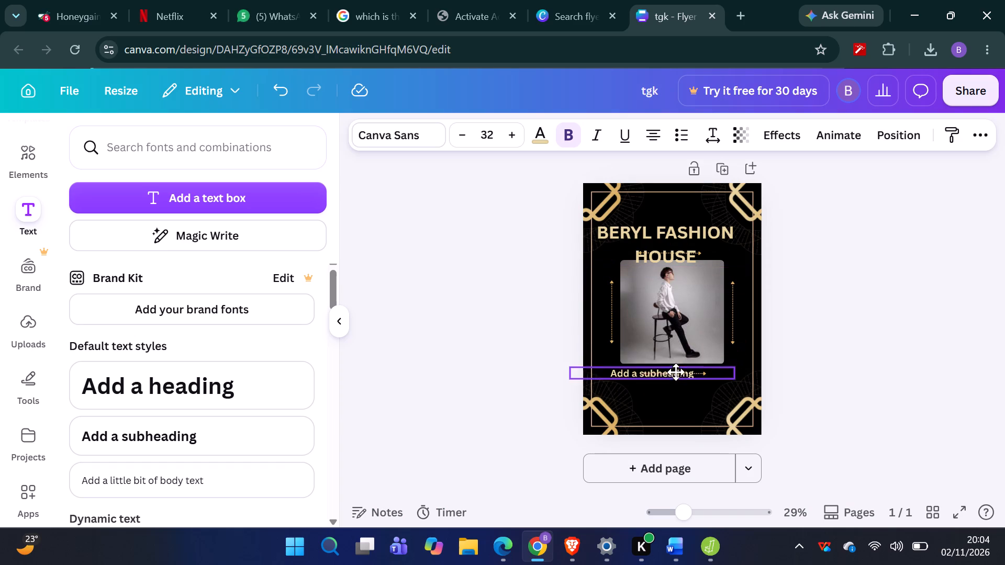
pyautogui.moveTo(676, 372); pyautogui.dragTo(684, 383)
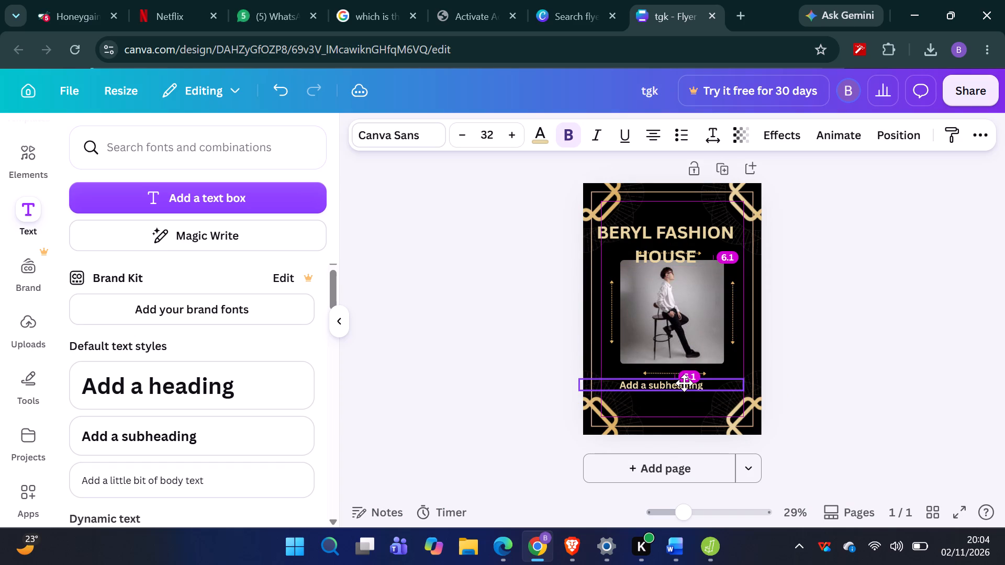
pyautogui.moveTo(684, 383); pyautogui.dragTo(684, 383)
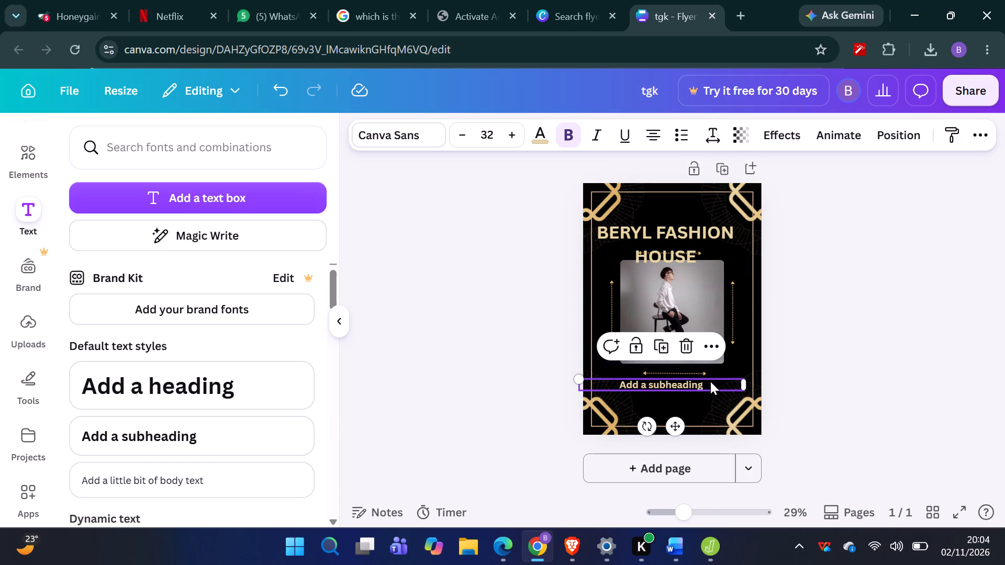
# Replace the subheading's placeholder text with "NEW COLLECTION AVAILABLE" and "20% OFF" on a second line.
pyautogui.doubleClick(710, 381)
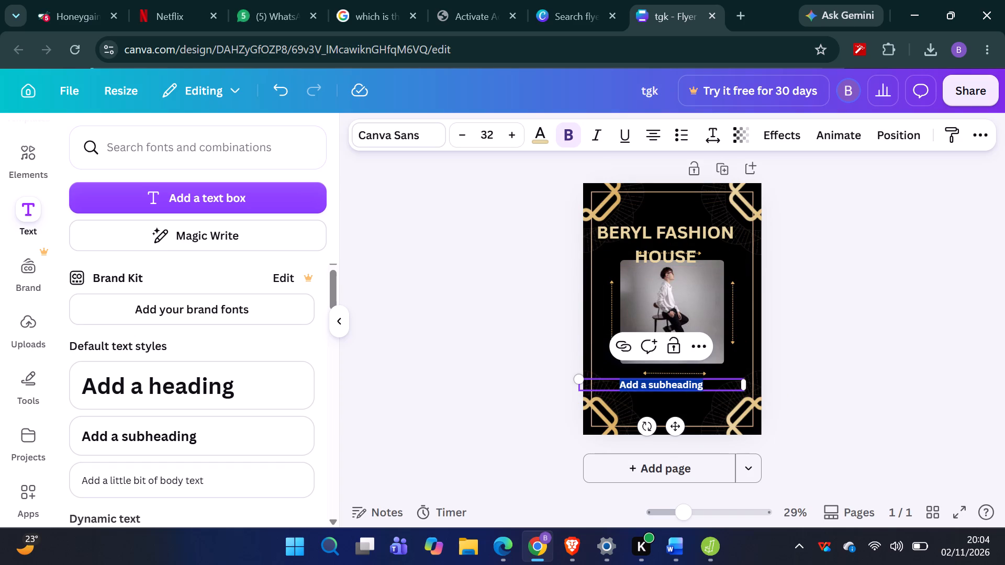
pyautogui.press('BackSpace')
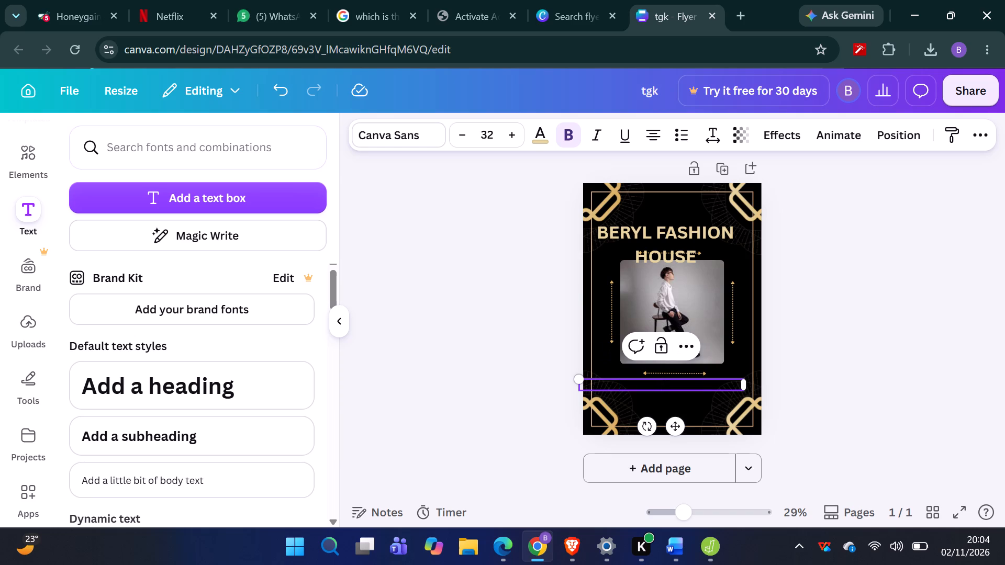
pyautogui.write('NEW COLLECTO')
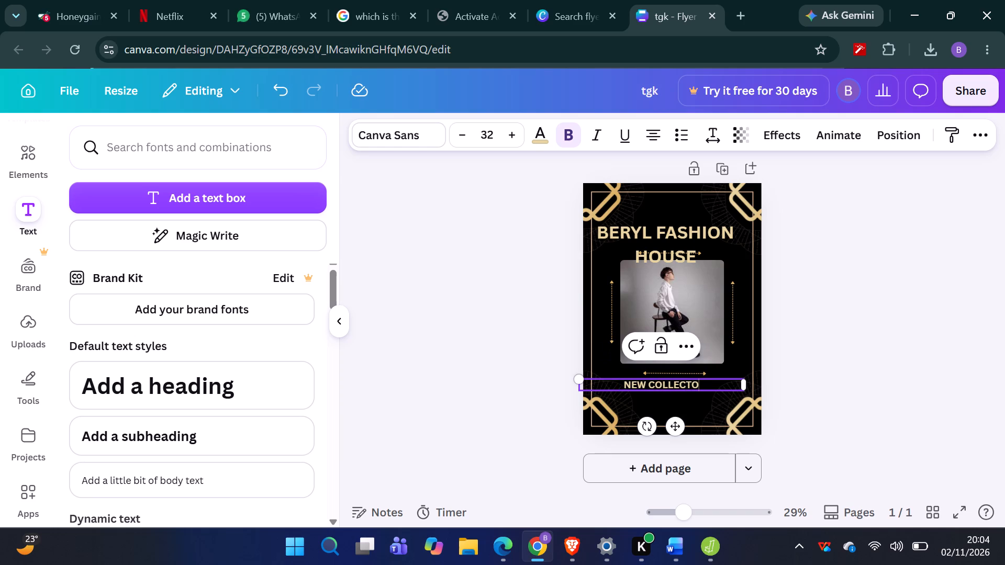
pyautogui.press('BackSpace')
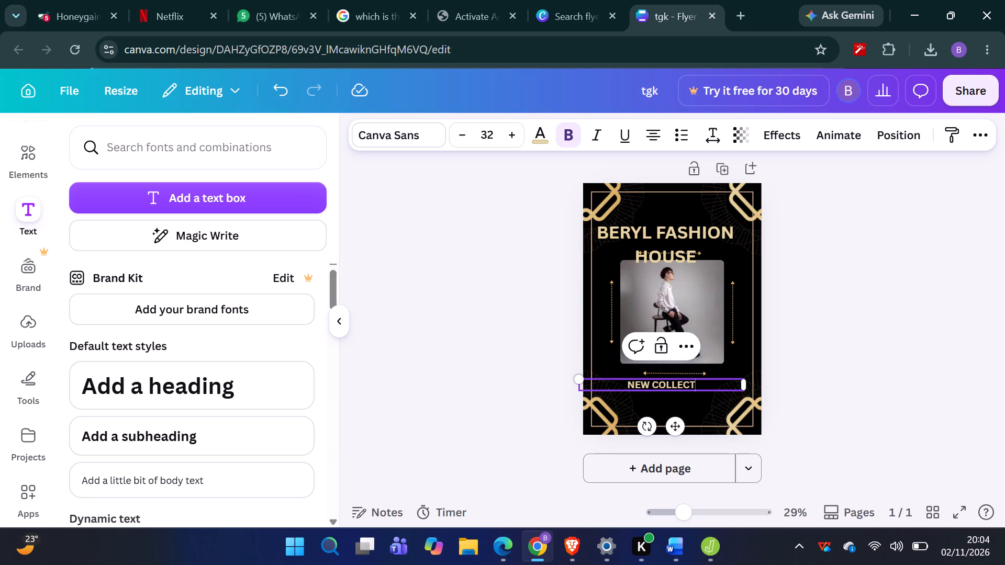
pyautogui.write('ION')
pyautogui.press('space')
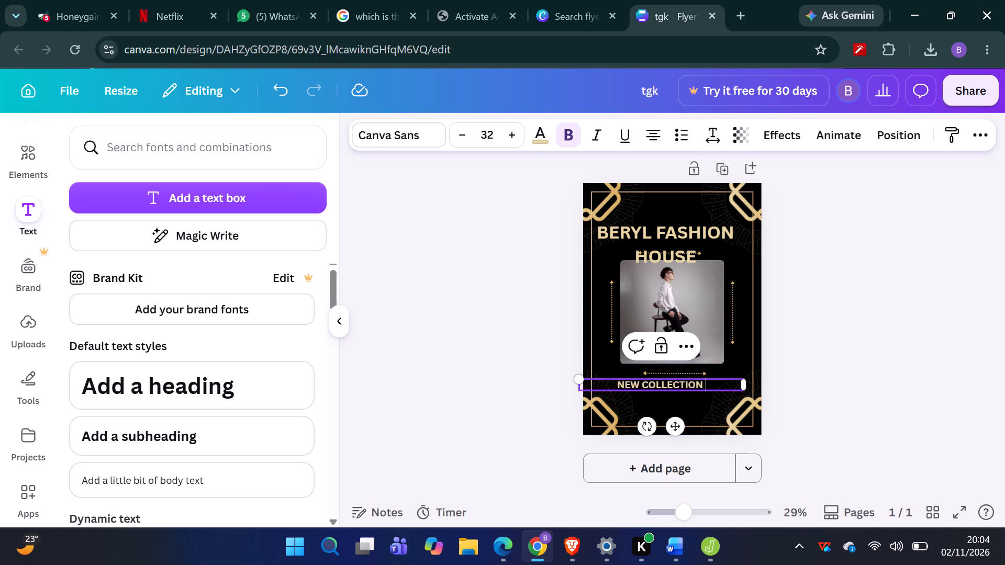
pyautogui.write('AVAILAB')
pyautogui.write('LE')
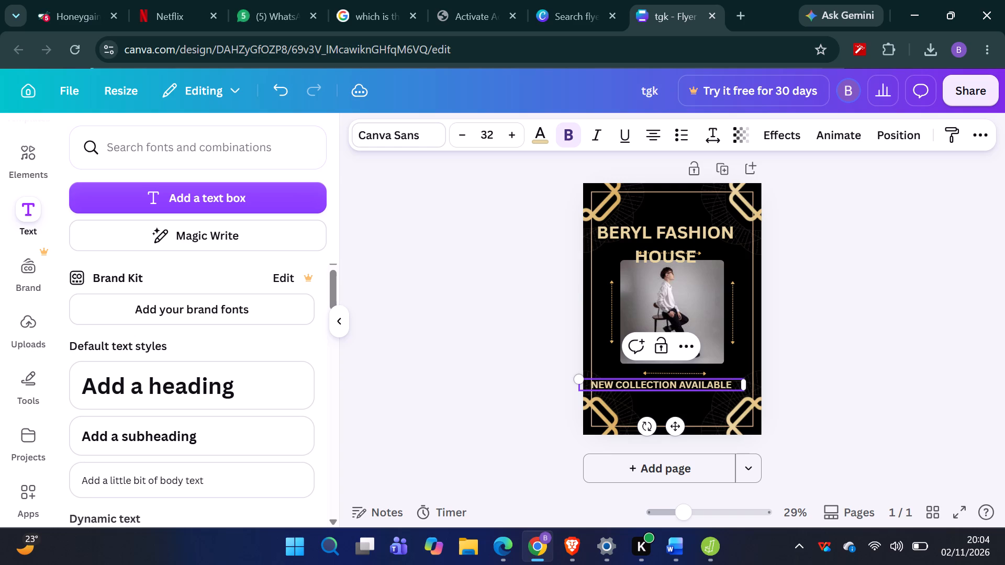
pyautogui.press('Return')
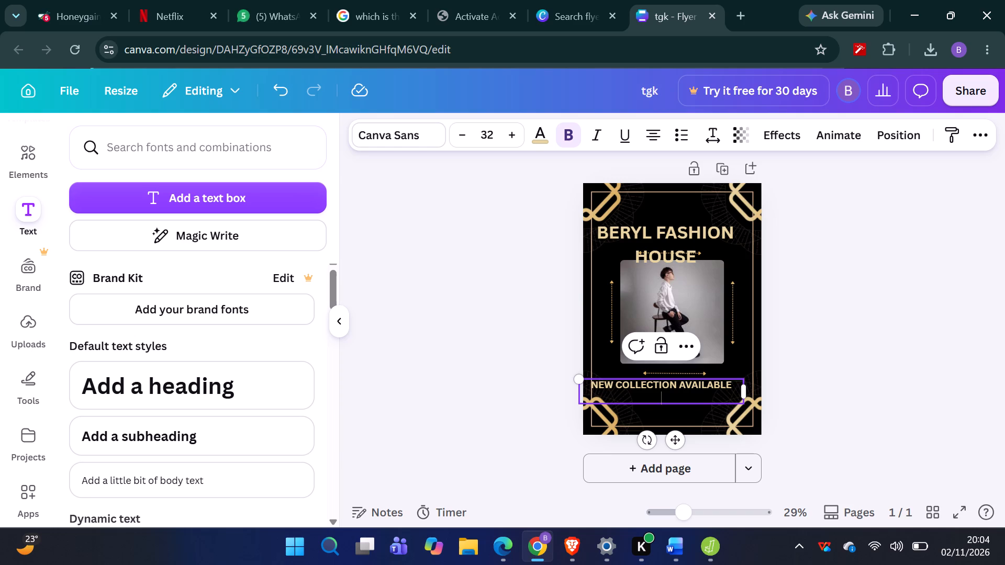
pyautogui.press('2')
pyautogui.press('0')
pyautogui.hotkey('shift', '%')
pyautogui.press('space')
pyautogui.write('OFF')
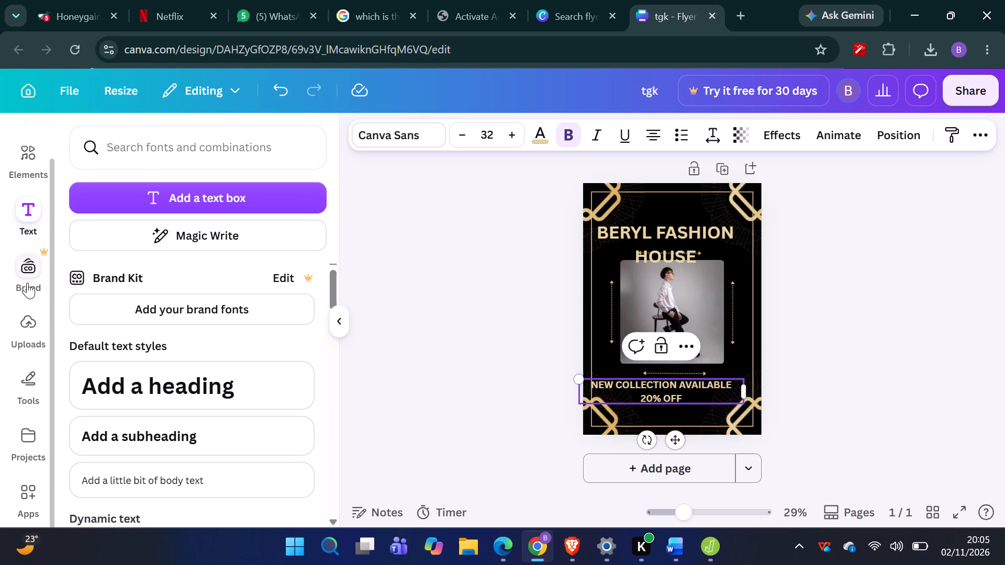
# Delete the photo of the seated man from its frame, keeping the empty frame on the flyer.
pyautogui.click(663, 282)
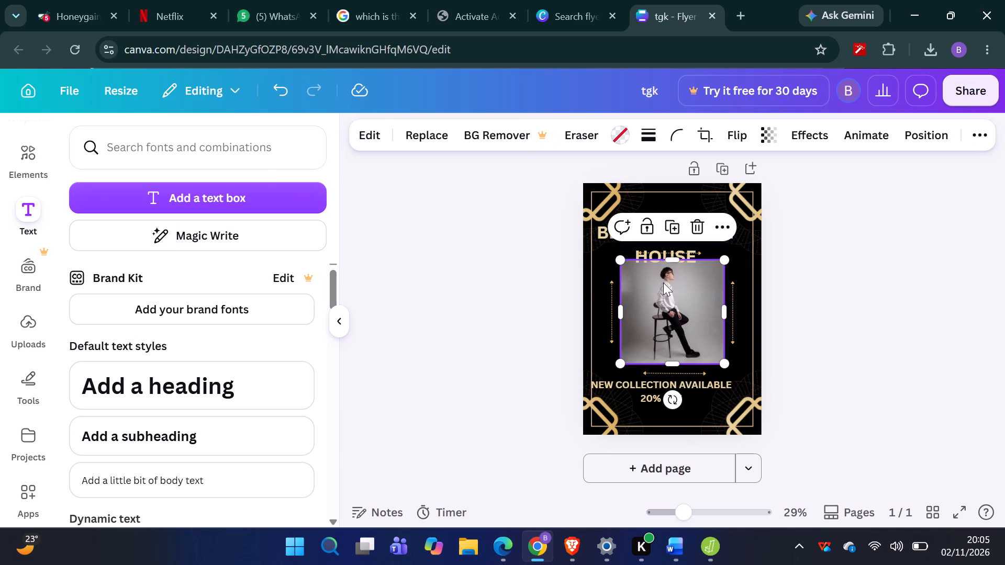
pyautogui.click(663, 282)
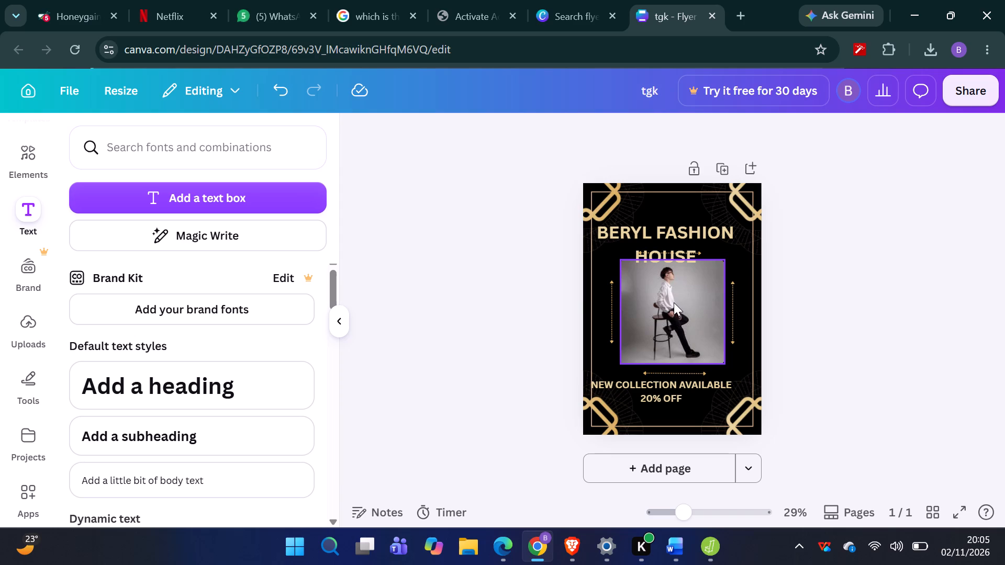
pyautogui.press('BackSpace')
pyautogui.click(685, 299)
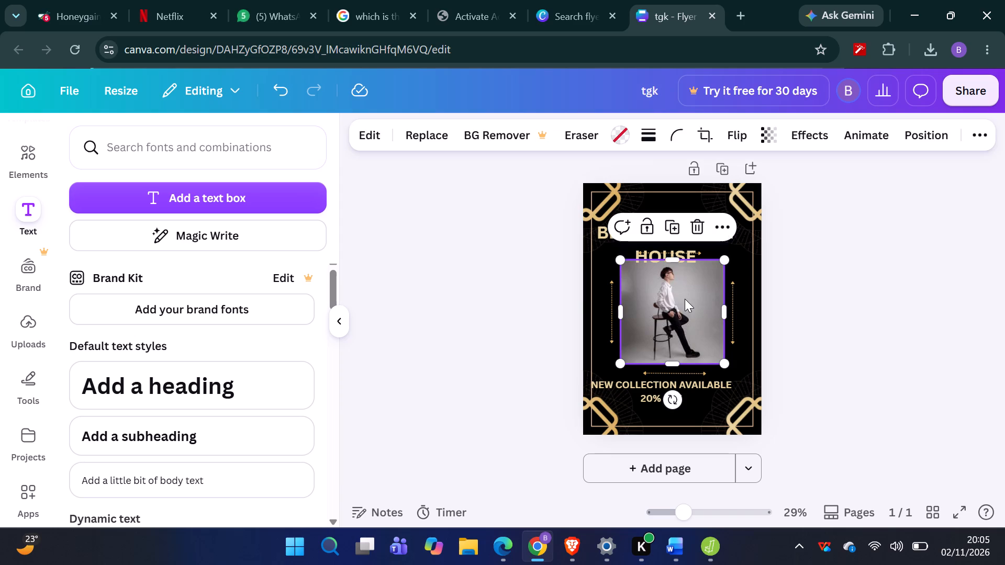
pyautogui.press('BackSpace')
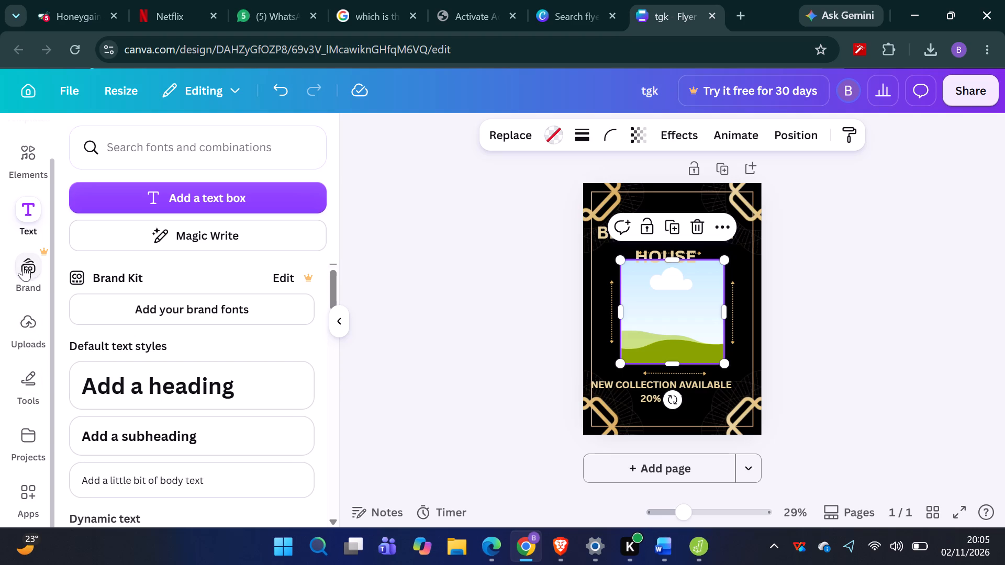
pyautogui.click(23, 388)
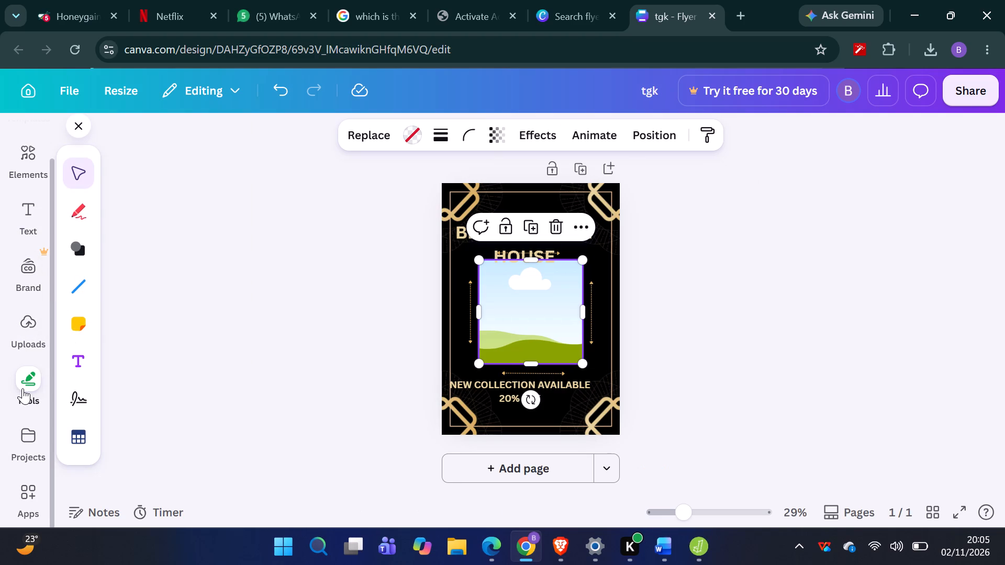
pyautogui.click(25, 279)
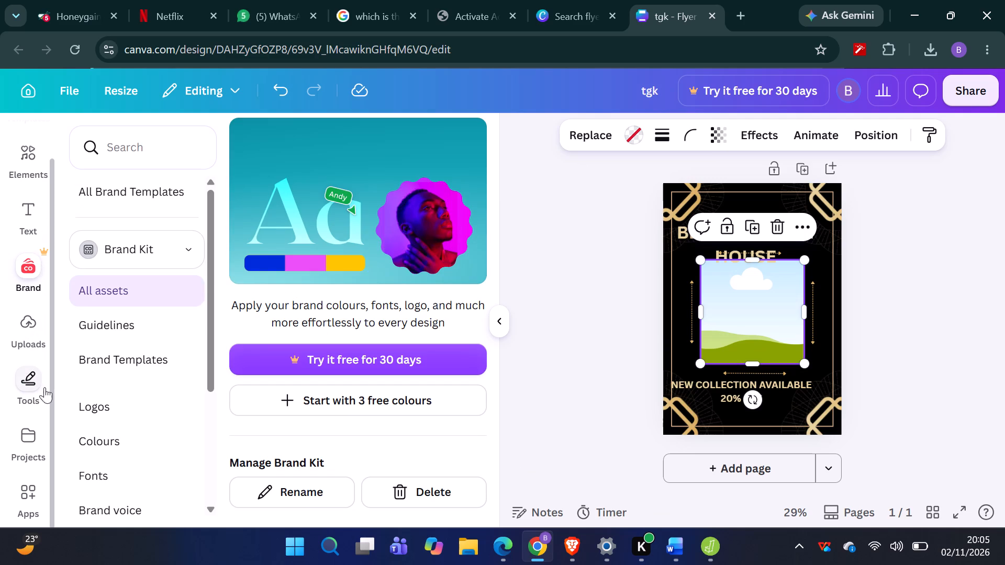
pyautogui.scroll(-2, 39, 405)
# Search the photo library for baby clothes and add the picture of the white baby outfit on brown wood to the flyer.
pyautogui.click(28, 156)
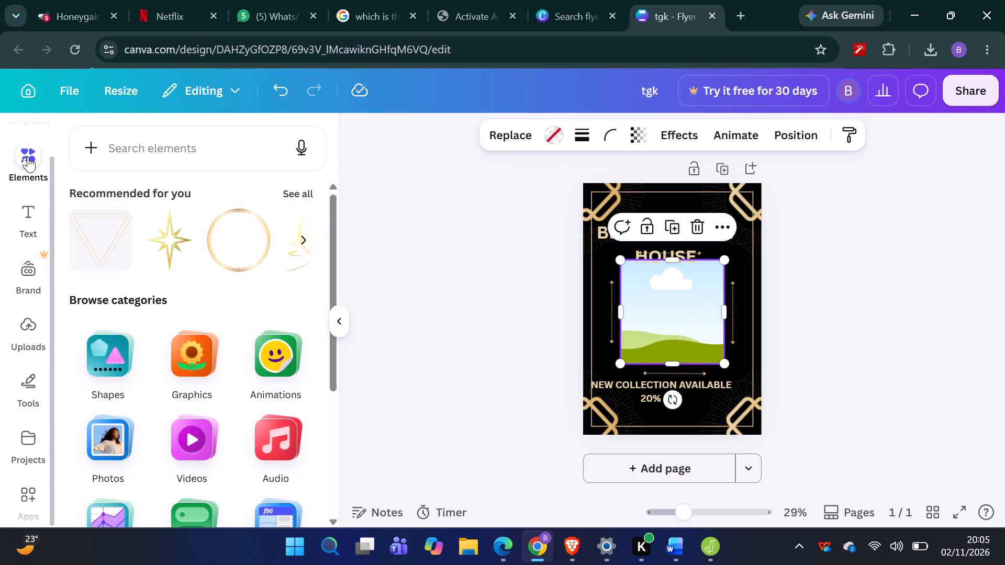
pyautogui.scroll(-1, 185, 419)
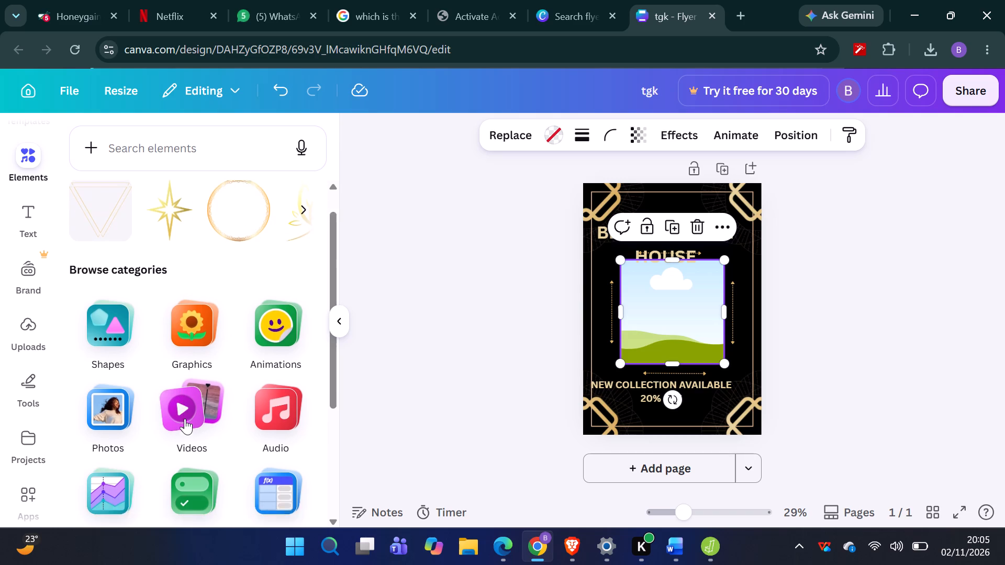
pyautogui.scroll(-1, 185, 419)
pyautogui.click(119, 386)
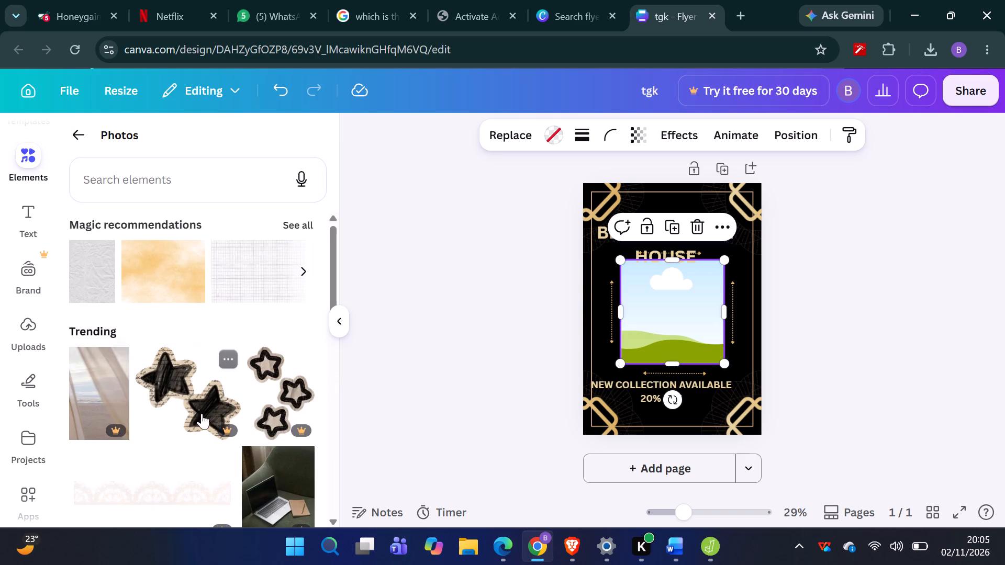
pyautogui.scroll(-6, 202, 413)
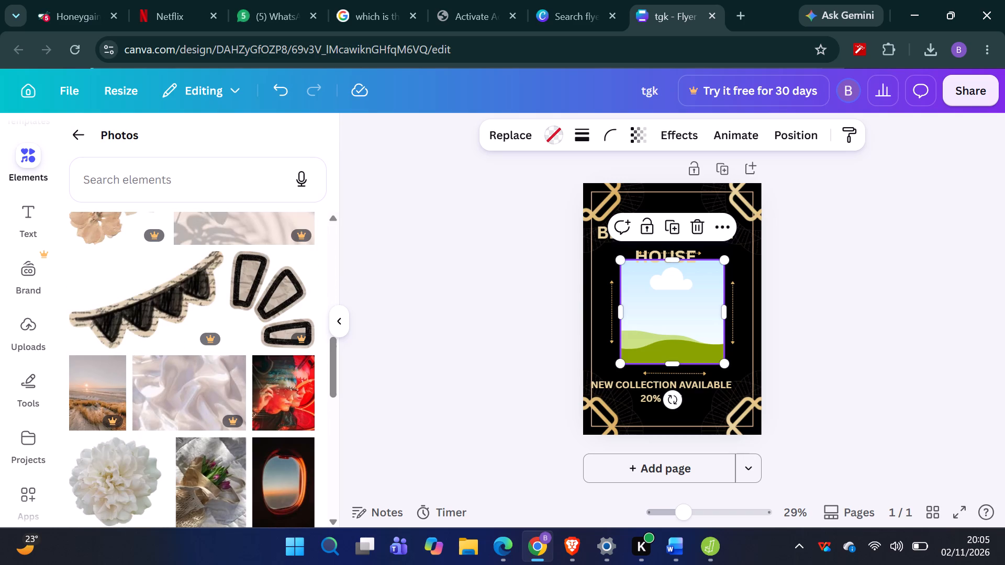
pyautogui.click(202, 176)
pyautogui.write('CO')
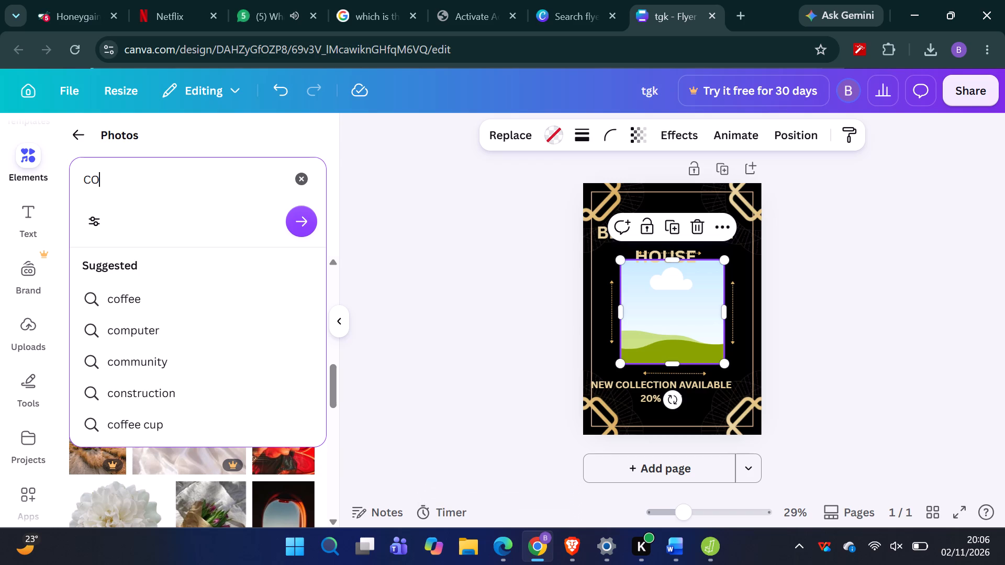
pyautogui.press('BackSpace')
pyautogui.write('LOTHES')
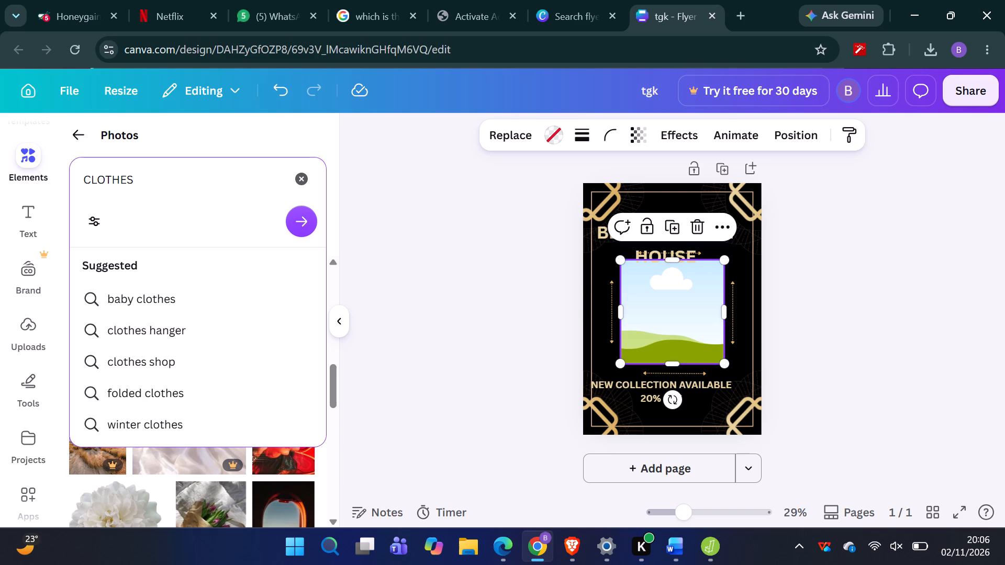
pyautogui.click(172, 296)
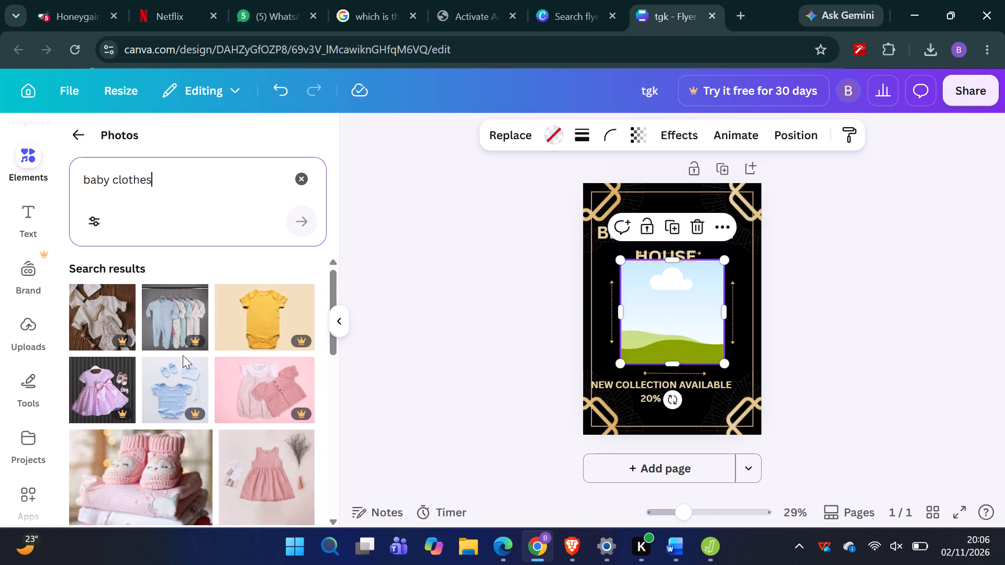
pyautogui.click(92, 300)
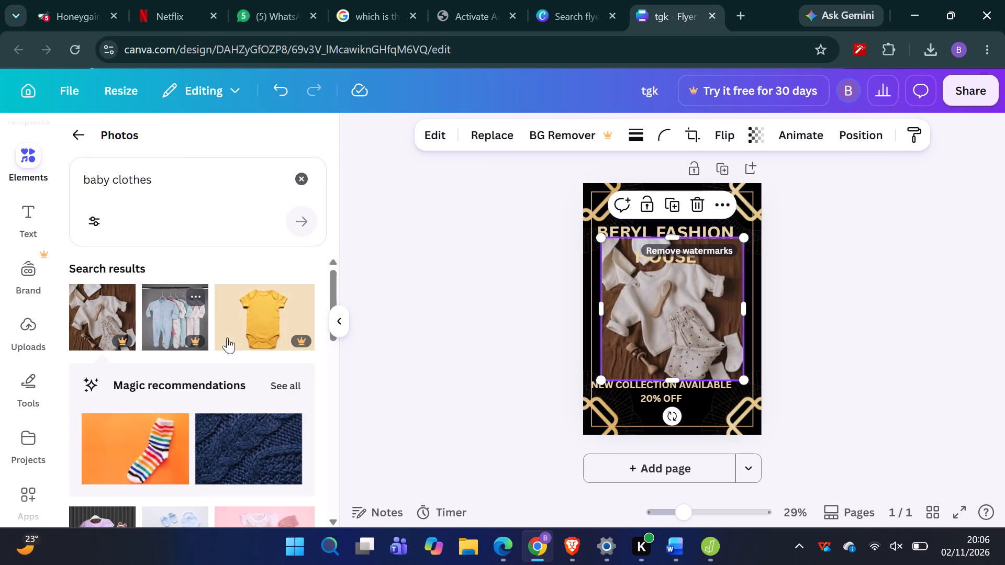
pyautogui.click(788, 381)
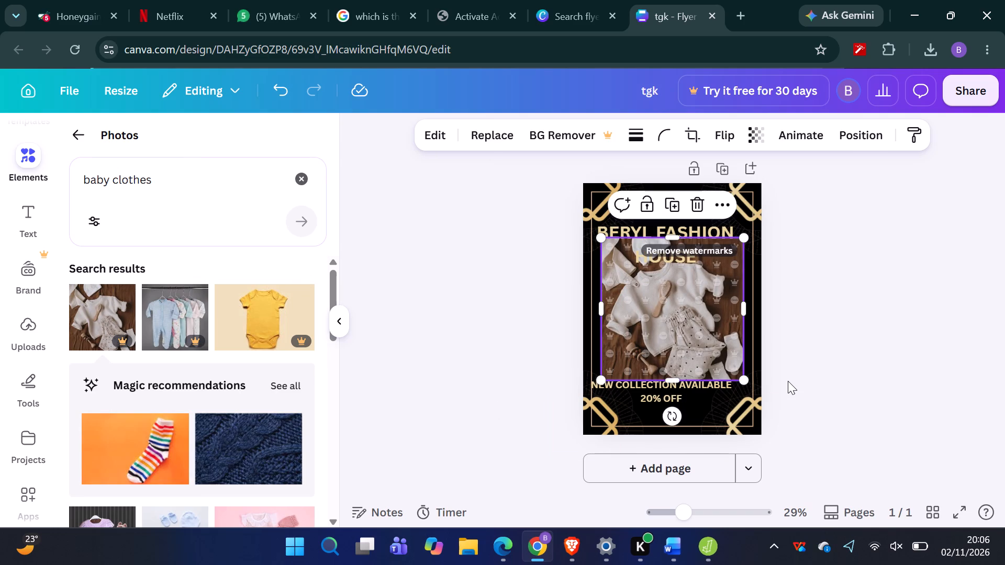
# Shrink the baby clothes photo from its corners to roughly cover the empty frame between the two side arrows.
pyautogui.click(720, 338)
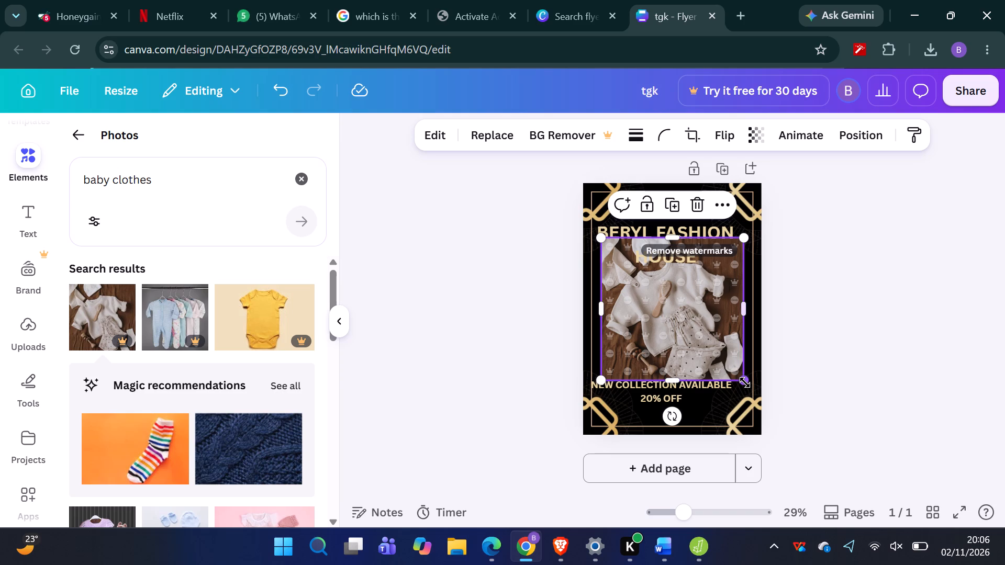
pyautogui.moveTo(745, 382); pyautogui.dragTo(724, 355)
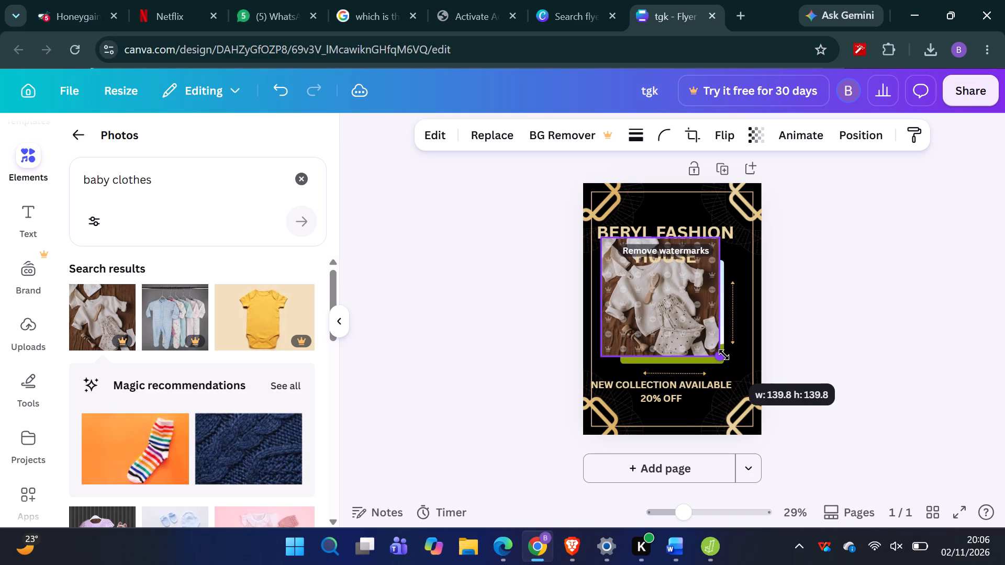
pyautogui.moveTo(724, 355); pyautogui.dragTo(729, 359)
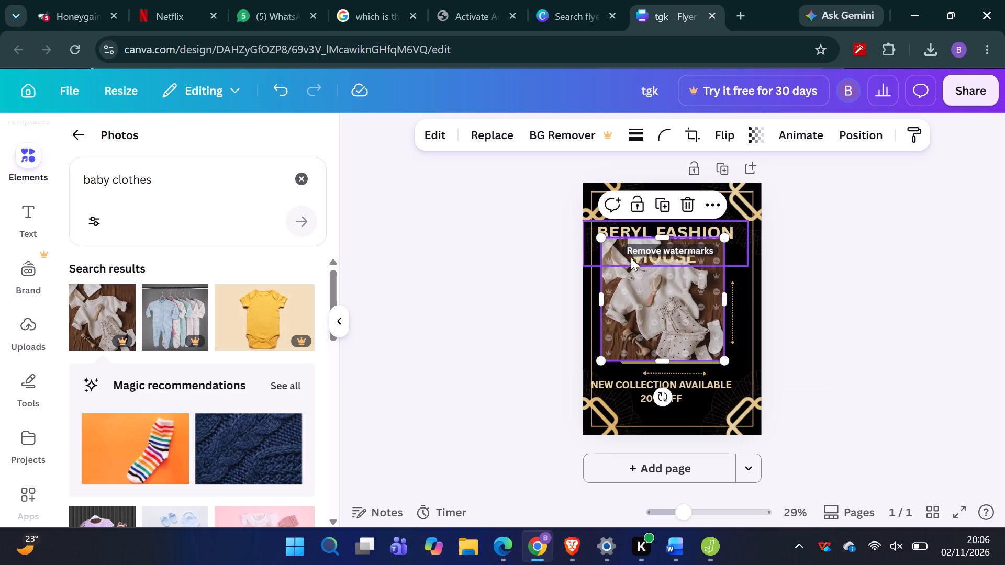
pyautogui.moveTo(602, 241); pyautogui.dragTo(612, 250)
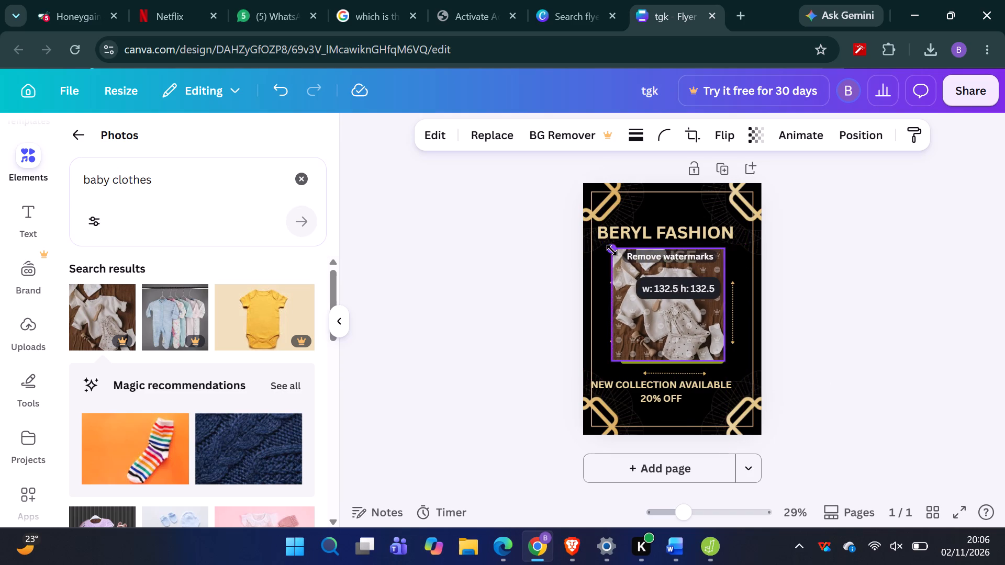
pyautogui.moveTo(612, 250); pyautogui.dragTo(618, 253)
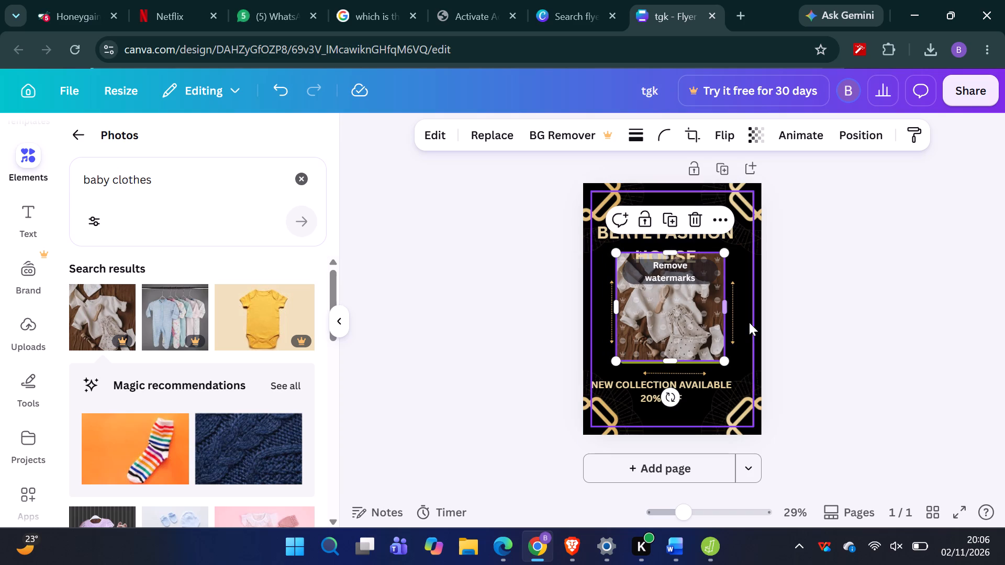
pyautogui.click(784, 317)
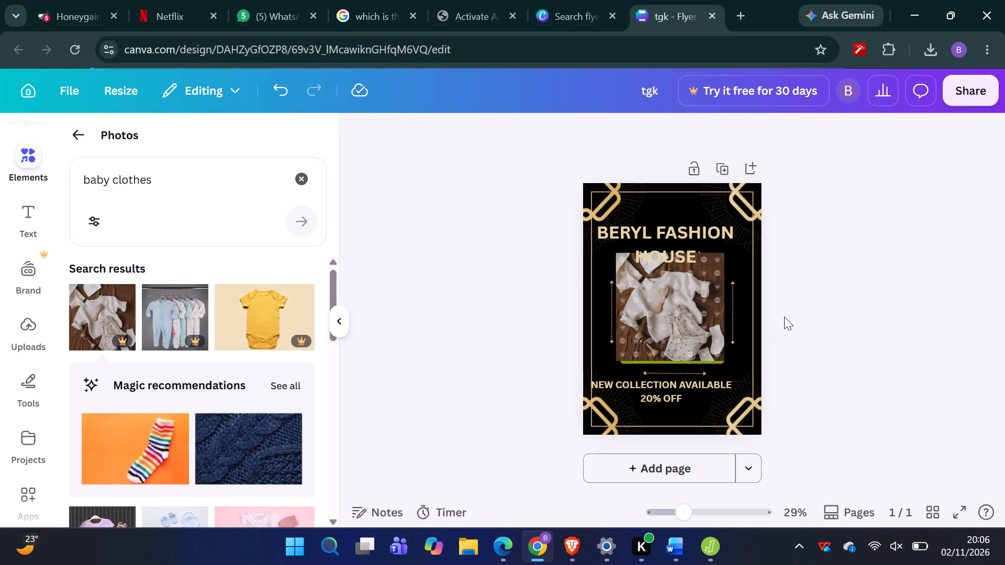
# Add a body text box to the flyer and place it just below the "20% OFF" line.
pyautogui.click(625, 408)
pyautogui.doubleClick(625, 408)
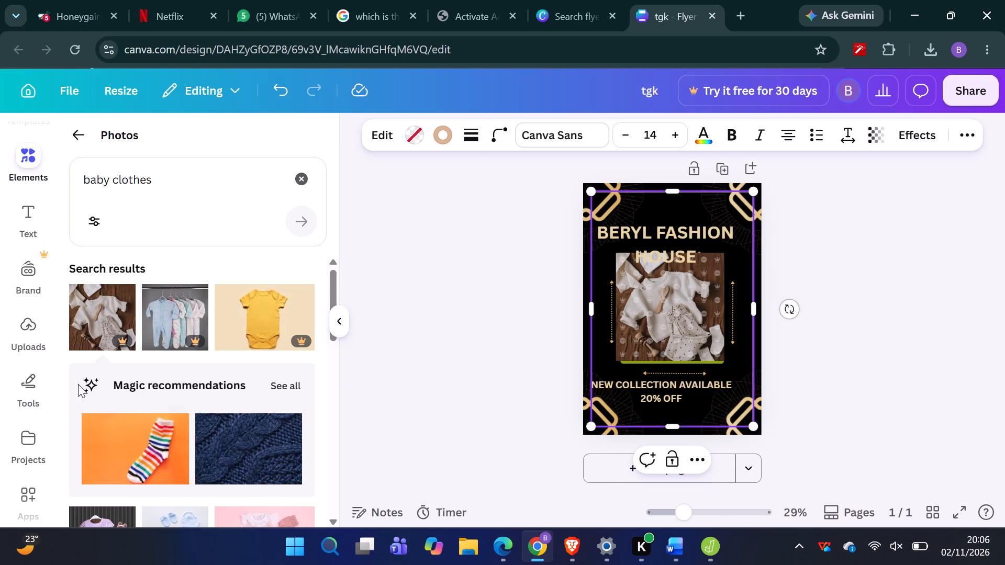
pyautogui.click(32, 221)
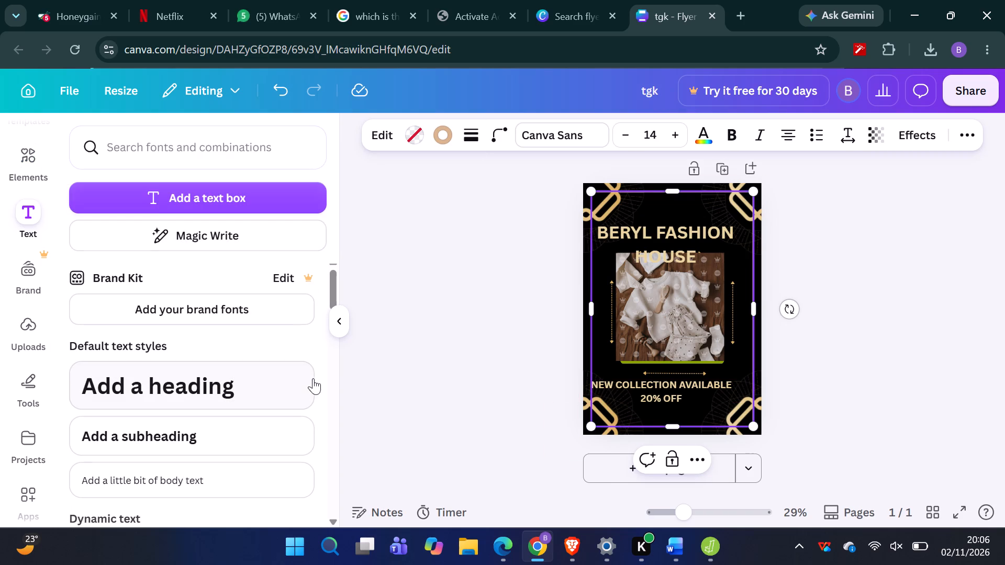
pyautogui.click(639, 412)
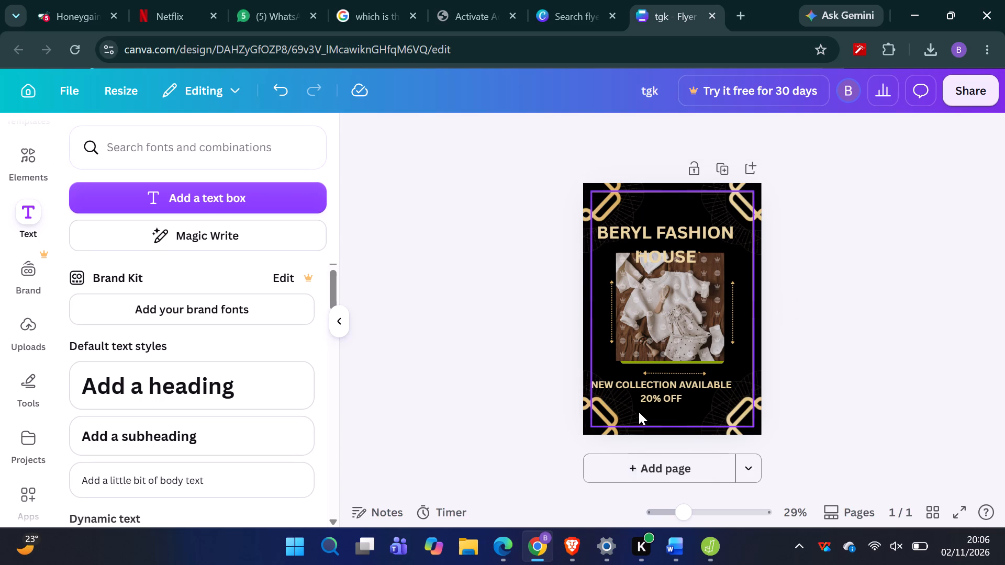
pyautogui.click(639, 412)
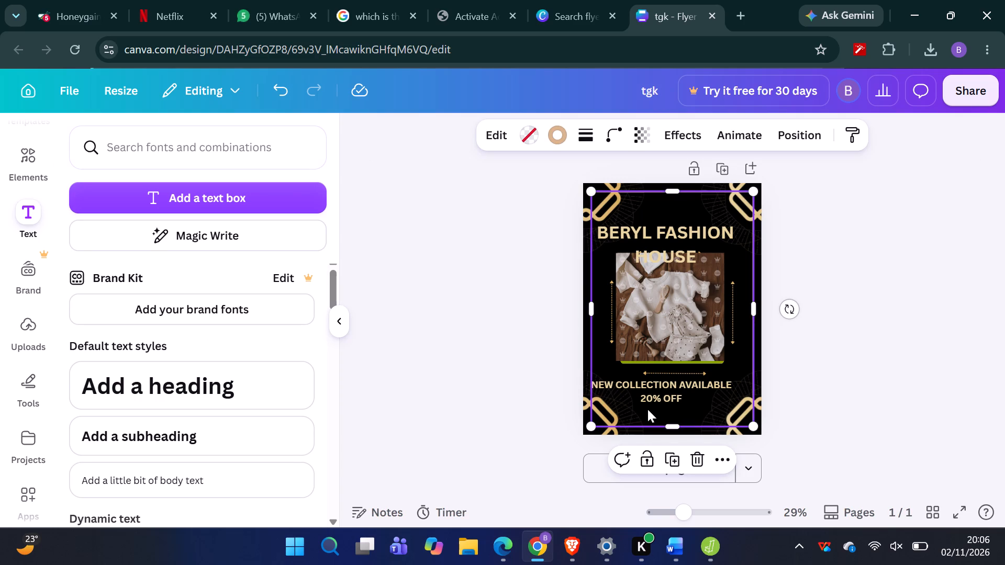
pyautogui.click(186, 480)
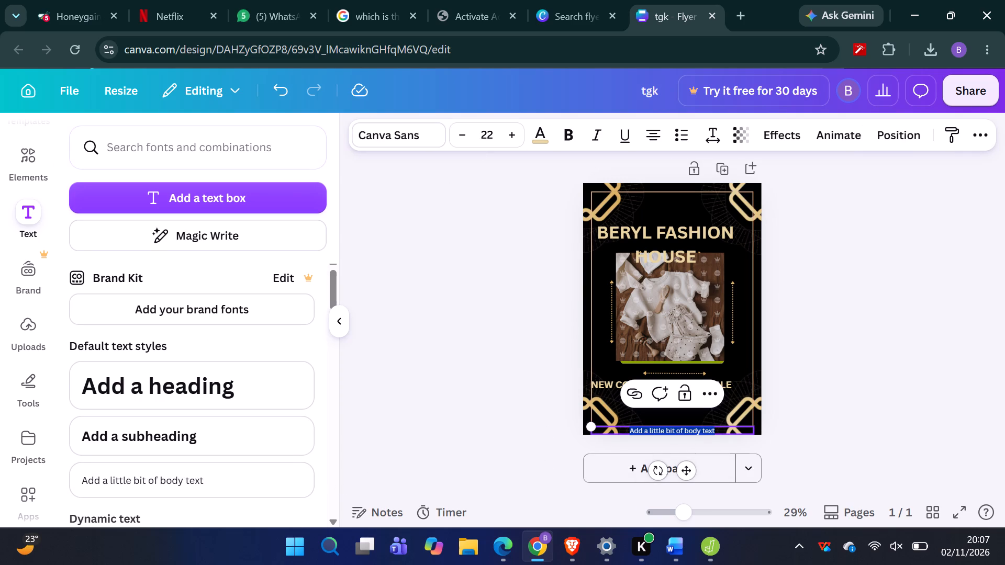
pyautogui.moveTo(684, 430); pyautogui.dragTo(681, 416)
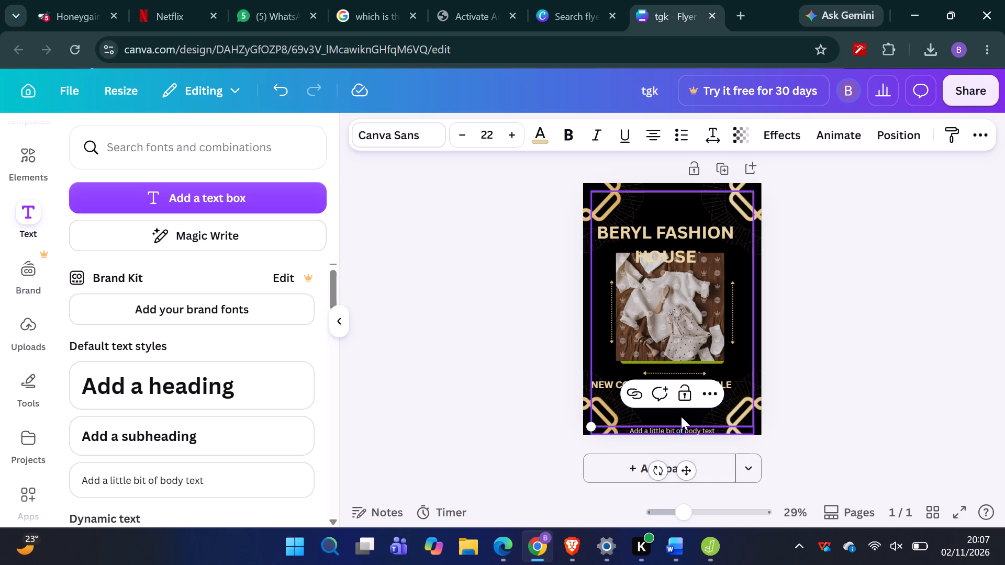
pyautogui.moveTo(681, 416); pyautogui.dragTo(680, 416)
pyautogui.click(675, 428)
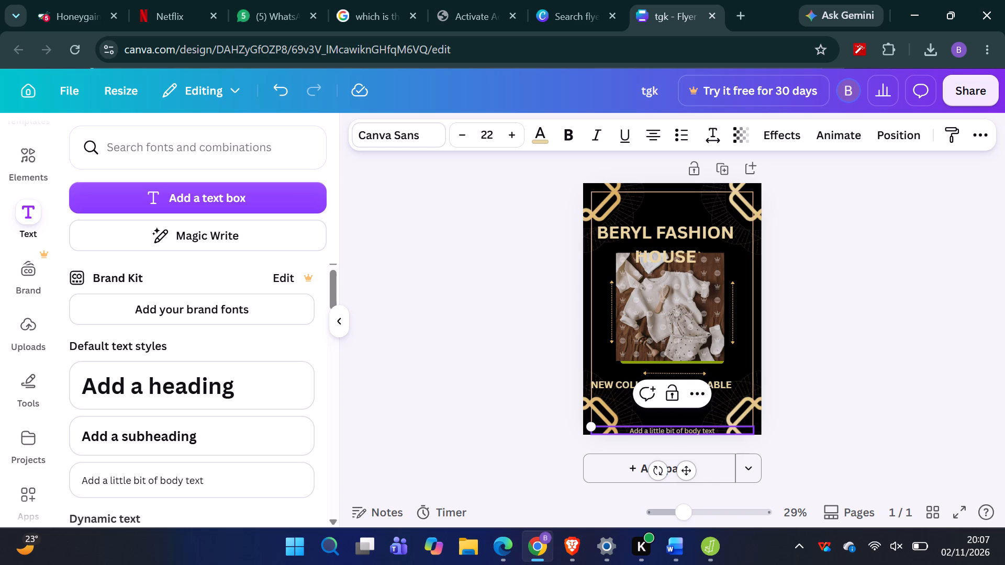
pyautogui.doubleClick(672, 433)
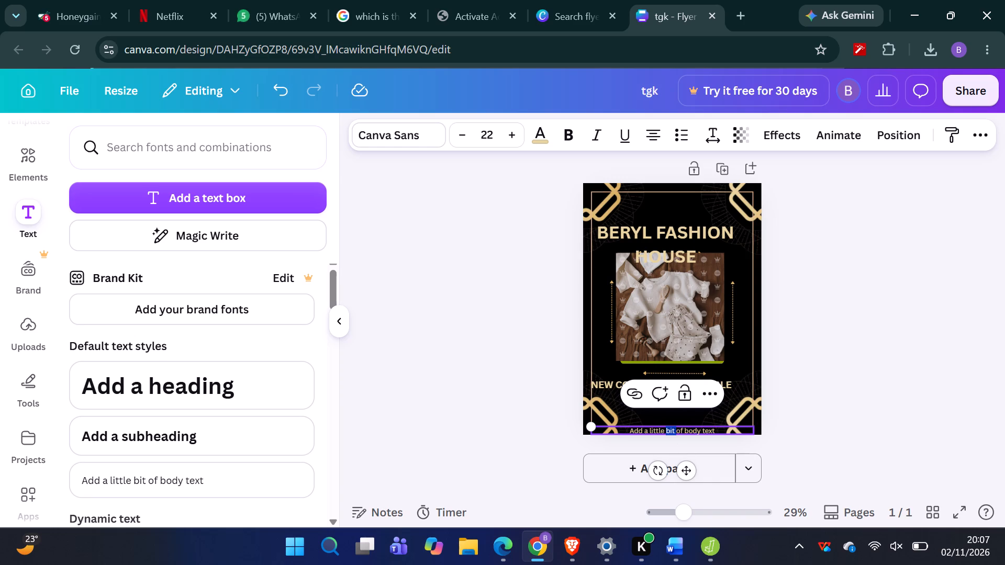
pyautogui.click(706, 433)
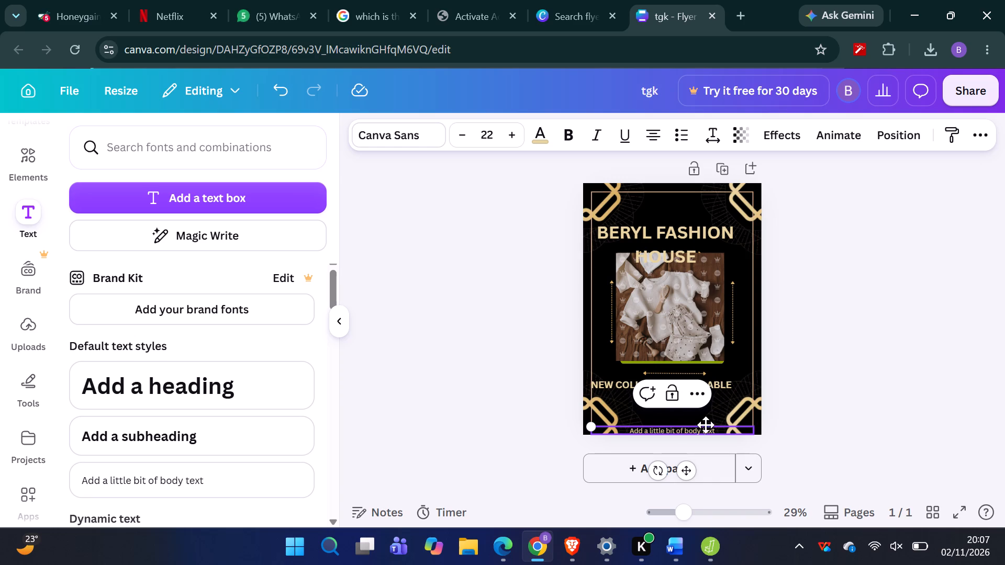
pyautogui.moveTo(706, 424); pyautogui.dragTo(706, 408)
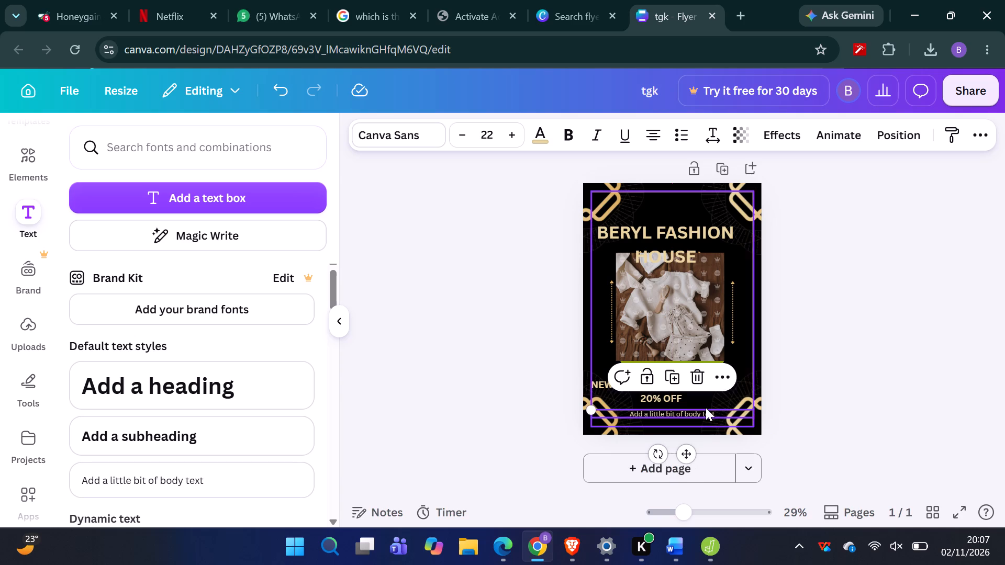
# Replace the new body text's placeholder with "BABY CLOTHES".
pyautogui.click(718, 410)
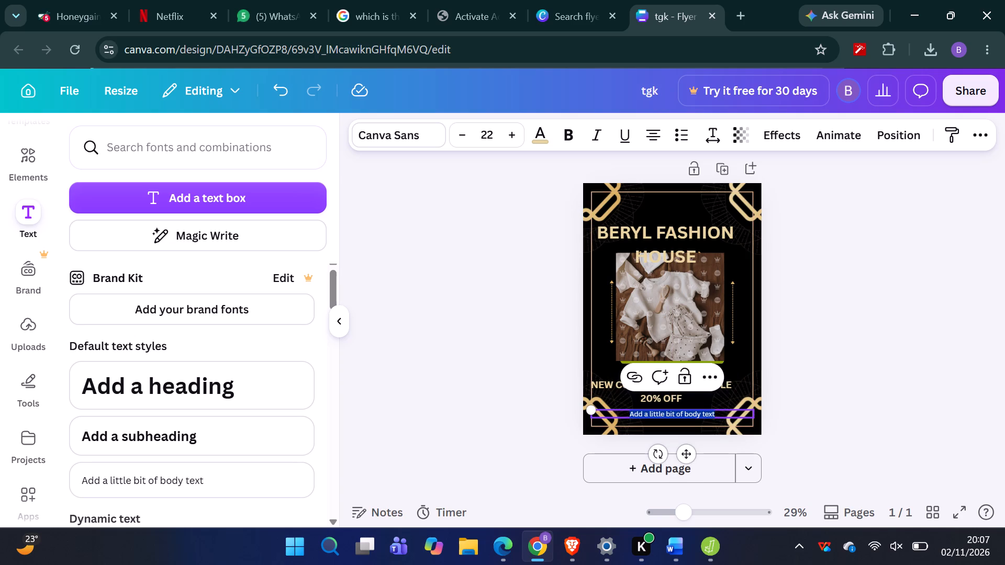
pyautogui.press('BackSpace')
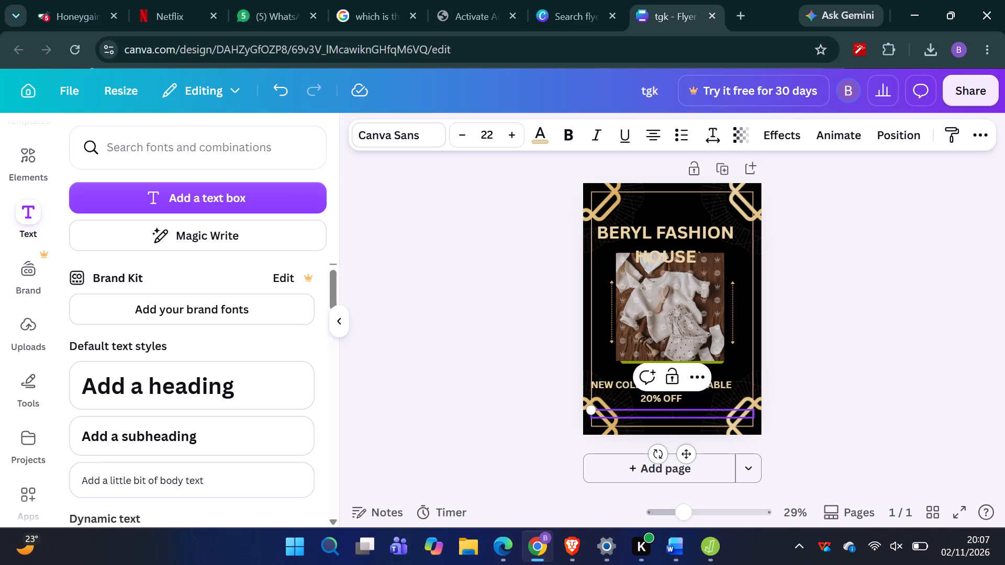
pyautogui.write('BAB')
pyautogui.write('Y')
pyautogui.press('space')
pyautogui.write('CLOTHES')
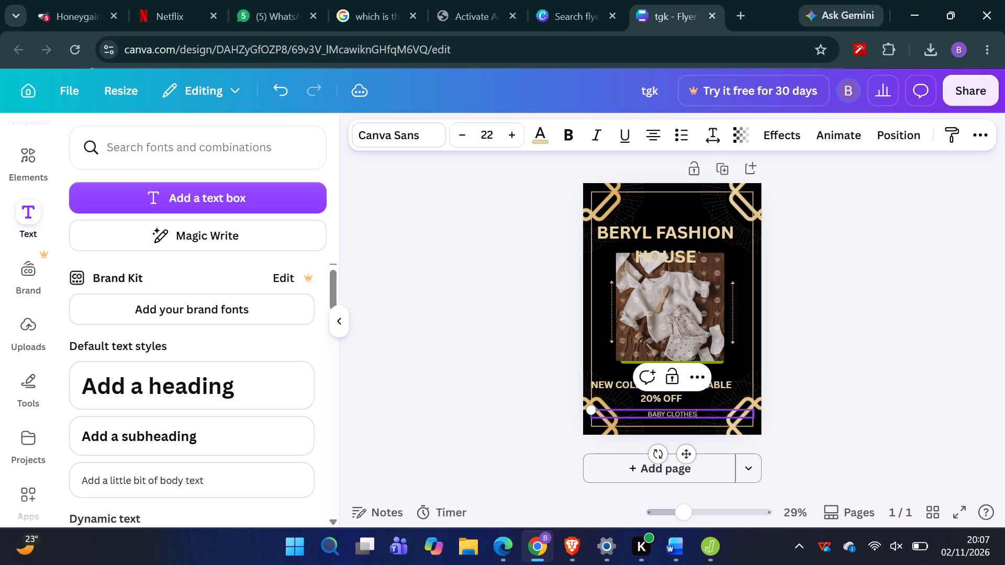
pyautogui.doubleClick(840, 390)
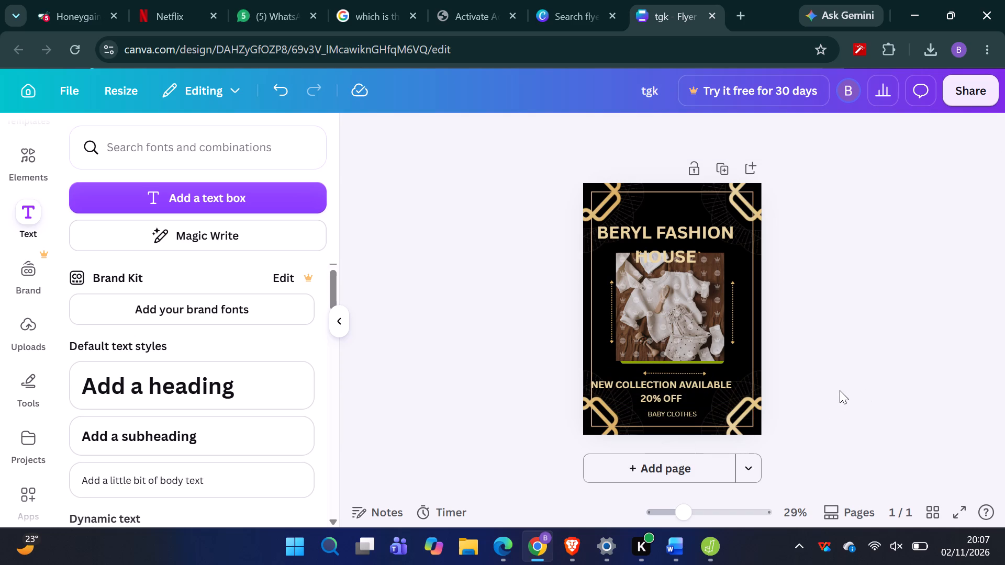